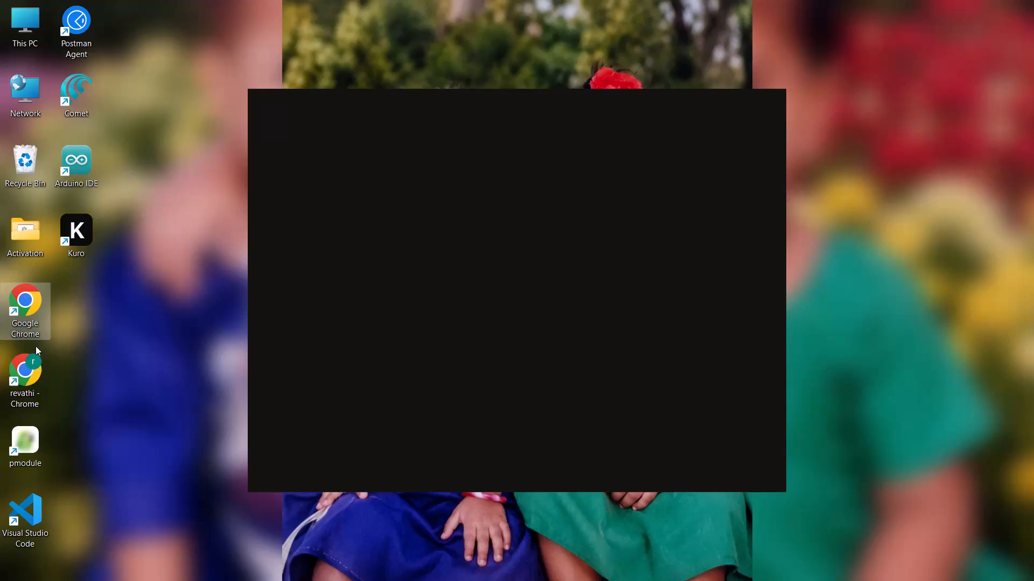
Launch Chrome from the desktop's named-profile shortcut, maximize its window and open a new Incognito window.
{"action": "double_click", "coordinate": [19, 382]}
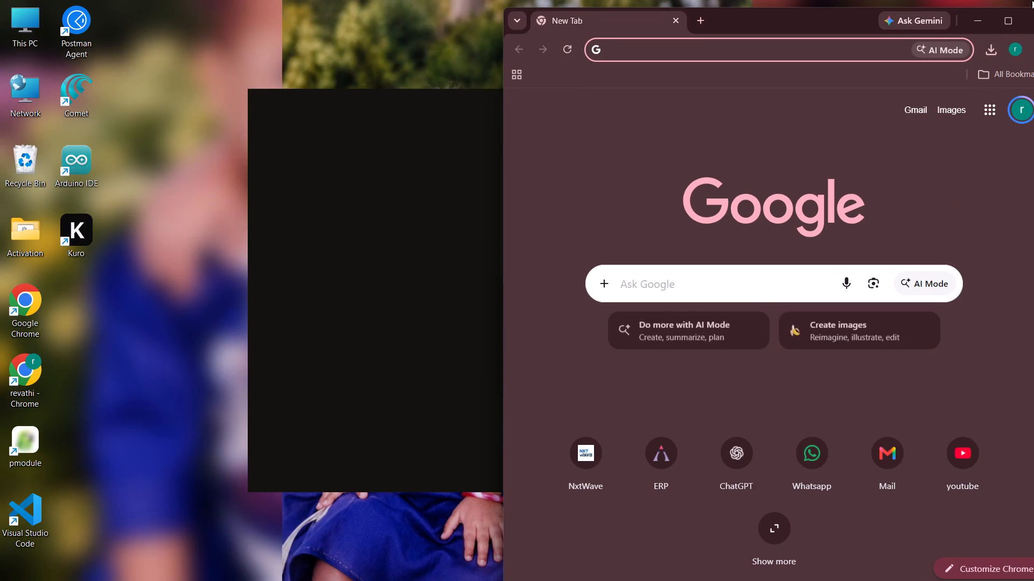
{"action": "left_click", "coordinate": [1007, 13]}
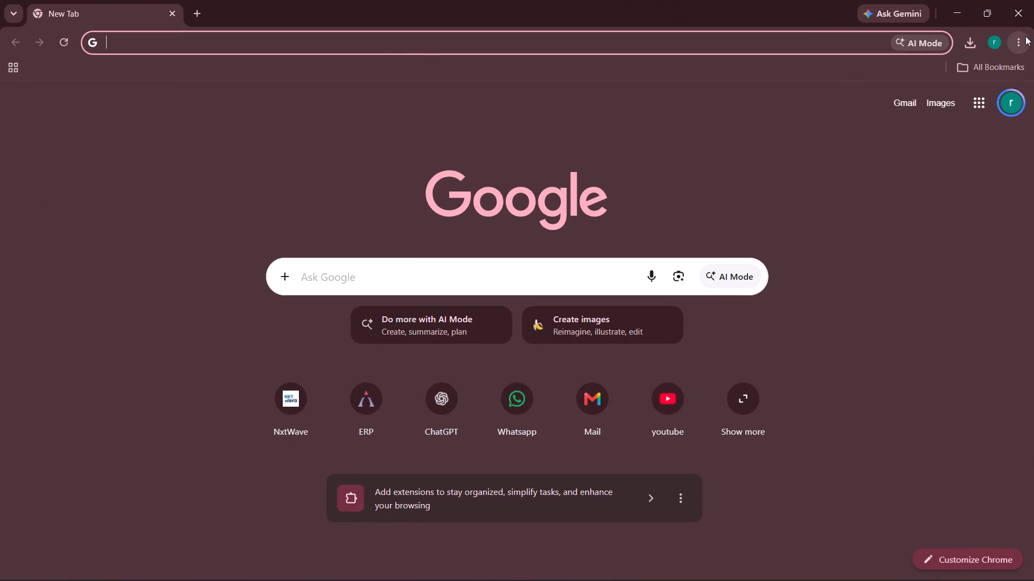
{"action": "left_click", "coordinate": [1023, 38]}
{"action": "left_click", "coordinate": [903, 103]}
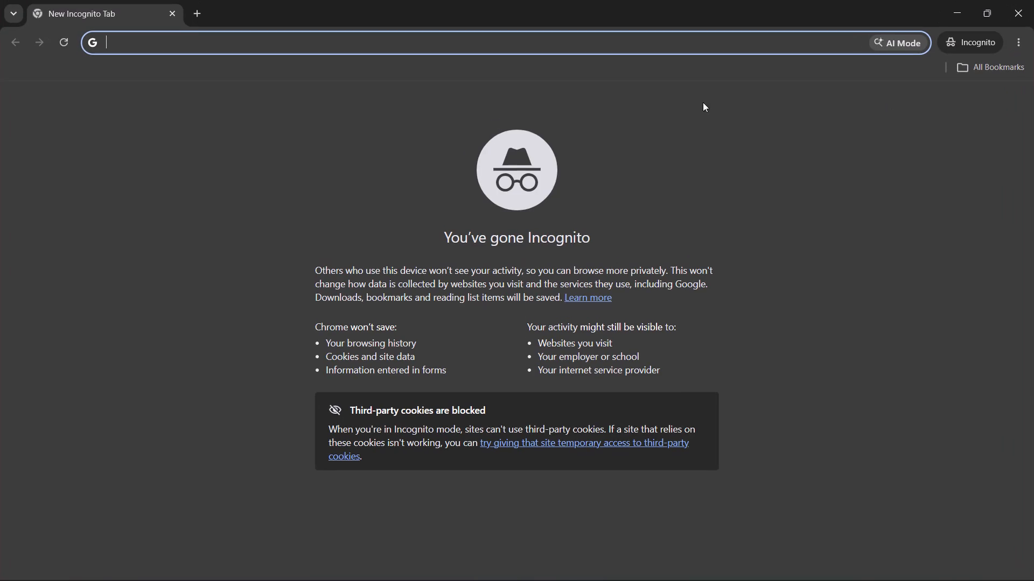
Go to the learning.ccbp.in site in the Incognito window using the suggestion for "le".
{"action": "type", "text": "le"}
{"action": "left_click", "coordinate": [355, 77]}
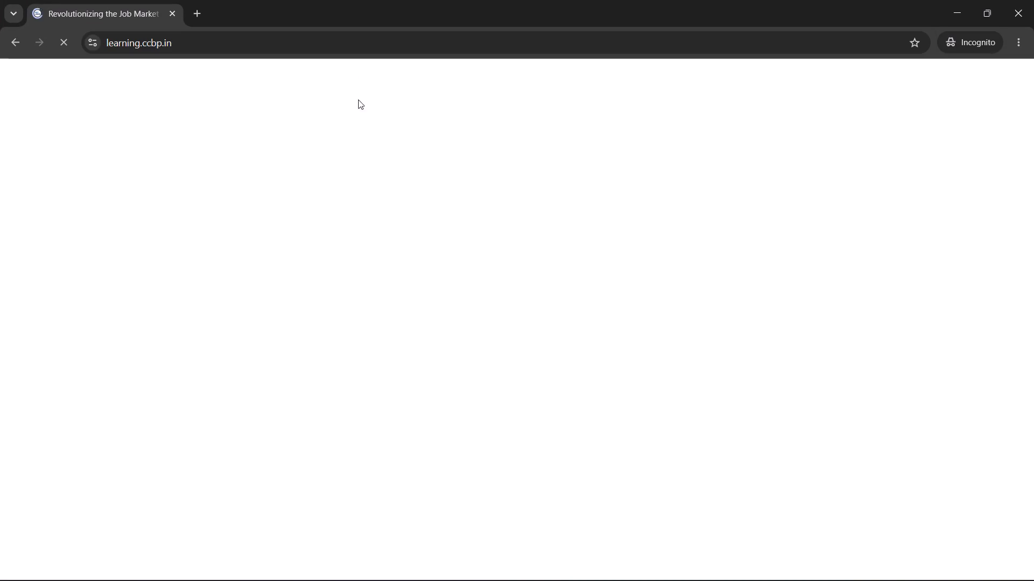
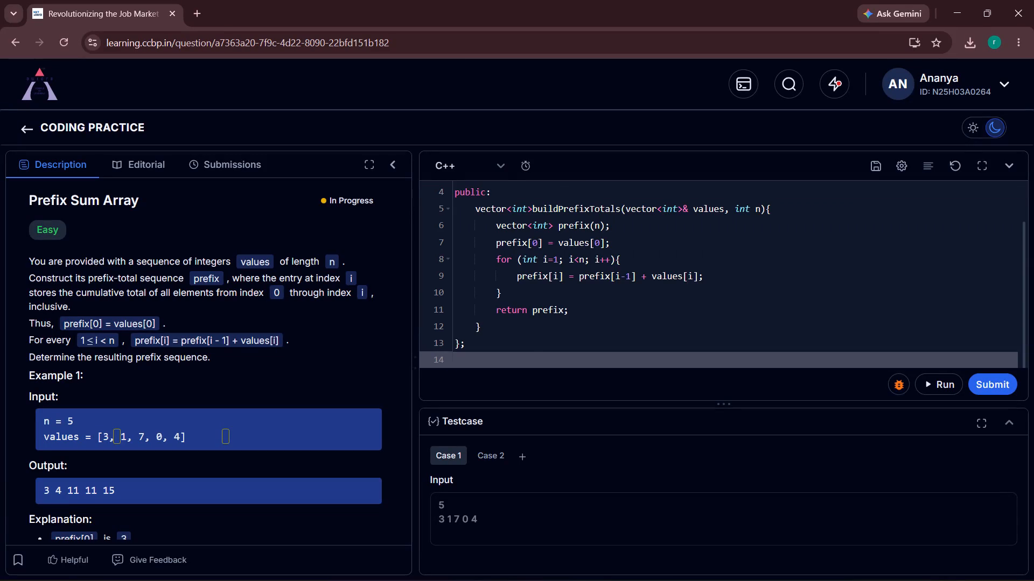
Run the C++ prefix-total solution for the Prefix Sum Array problem and submit it for evaluation.
{"action": "scroll", "coordinate": [567, 316], "scroll_direction": "up", "scroll_amount": 3}
{"action": "scroll", "coordinate": [555, 318], "scroll_direction": "down", "scroll_amount": 4}
{"action": "scroll", "coordinate": [563, 320], "scroll_direction": "up", "scroll_amount": 2}
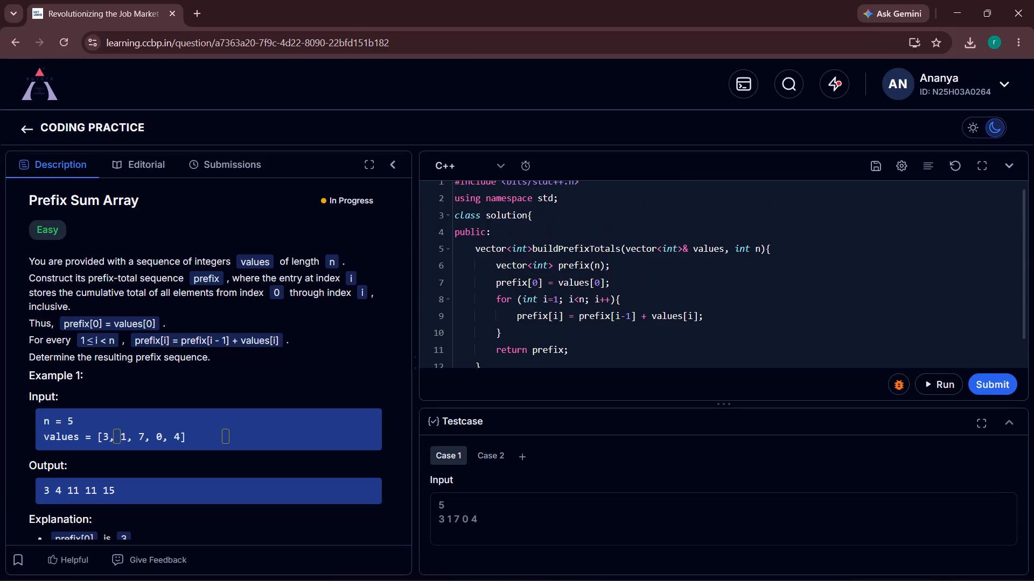
{"action": "left_click", "coordinate": [944, 381]}
{"action": "left_click", "coordinate": [989, 386]}
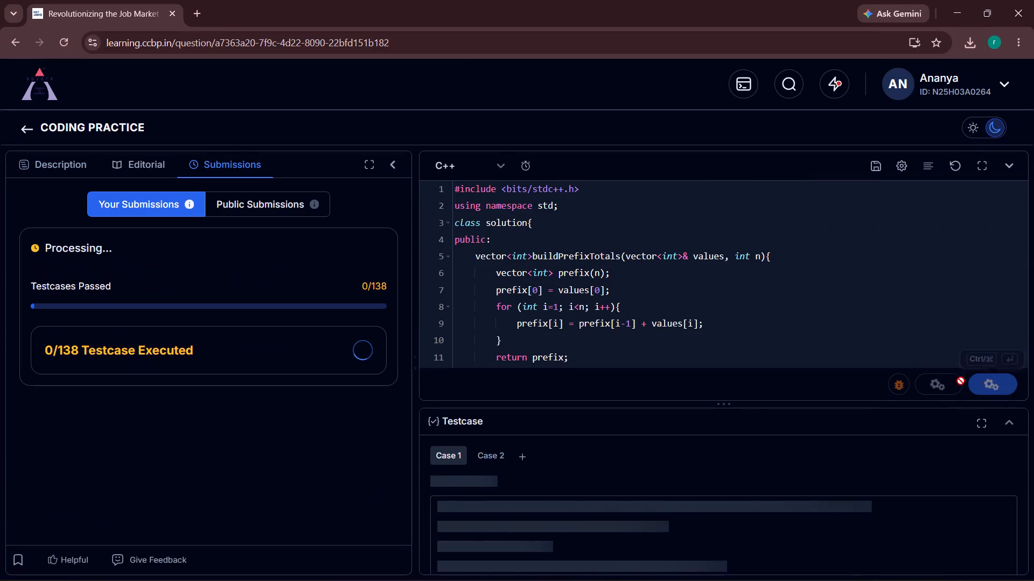
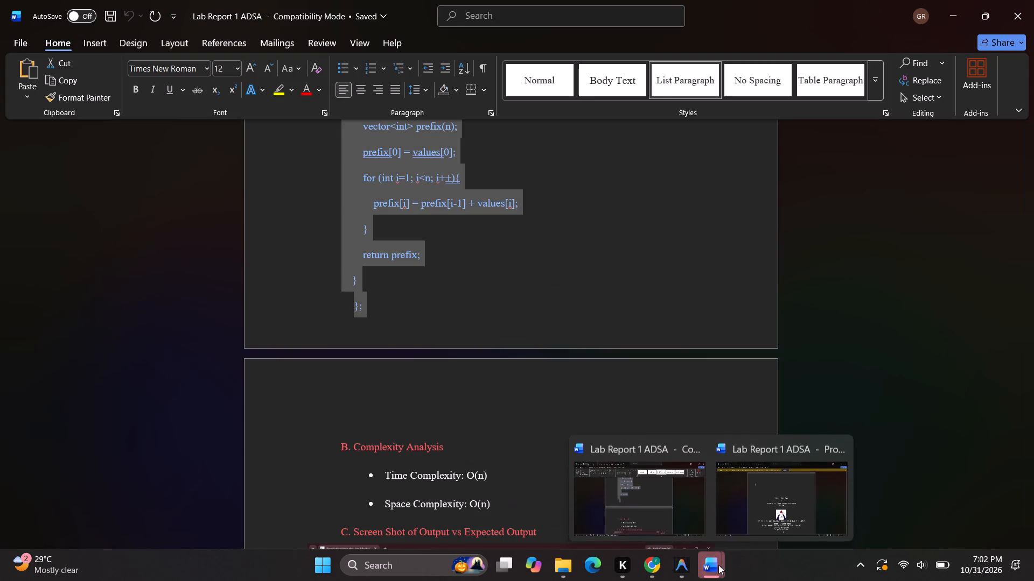
Switch to the Protected View window of Lab Report 1 ADSA in Word and enable editing for the document.
{"action": "left_click", "coordinate": [758, 523]}
{"action": "left_click", "coordinate": [551, 60]}
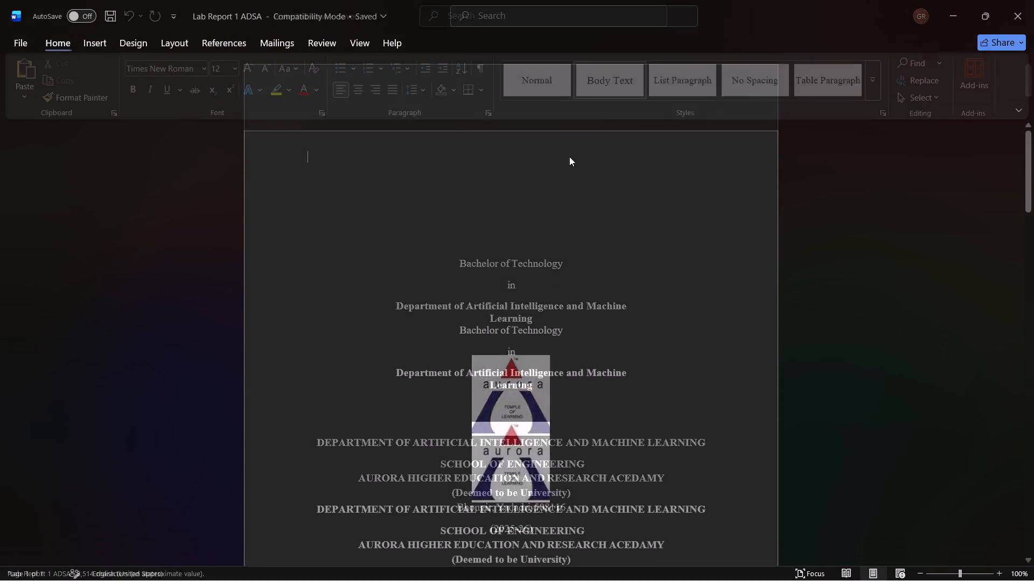
Look through the Lab Report 1 ADSA document to the Prefix Sum Array captures under Screen Shot of Output vs Expected Output.
{"action": "scroll", "coordinate": [577, 173], "scroll_direction": "down", "scroll_amount": 20}
{"action": "scroll", "coordinate": [577, 173], "scroll_direction": "down", "scroll_amount": 19}
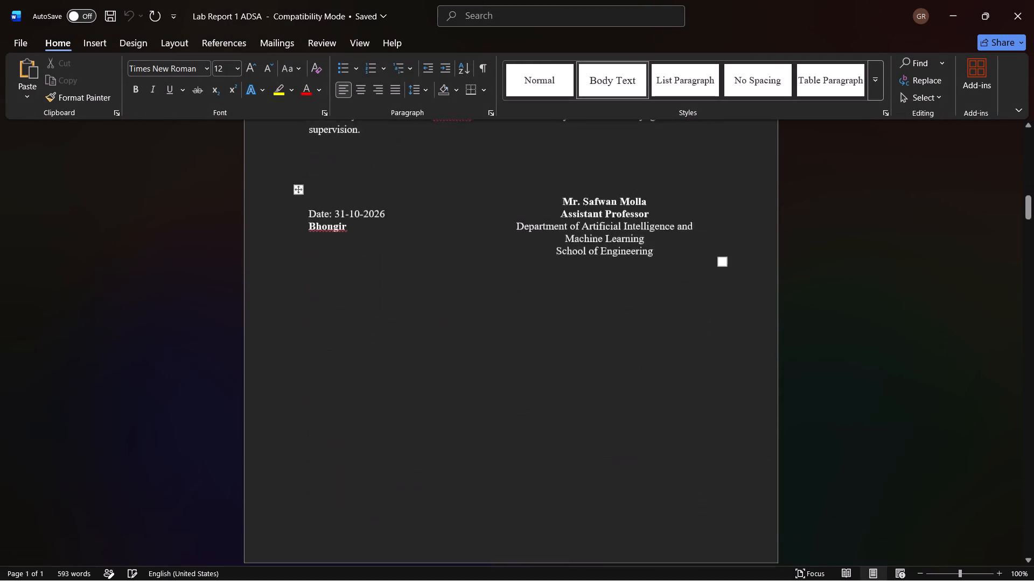
{"action": "scroll", "coordinate": [497, 182], "scroll_direction": "down", "scroll_amount": 20}
{"action": "scroll", "coordinate": [497, 182], "scroll_direction": "down", "scroll_amount": 16}
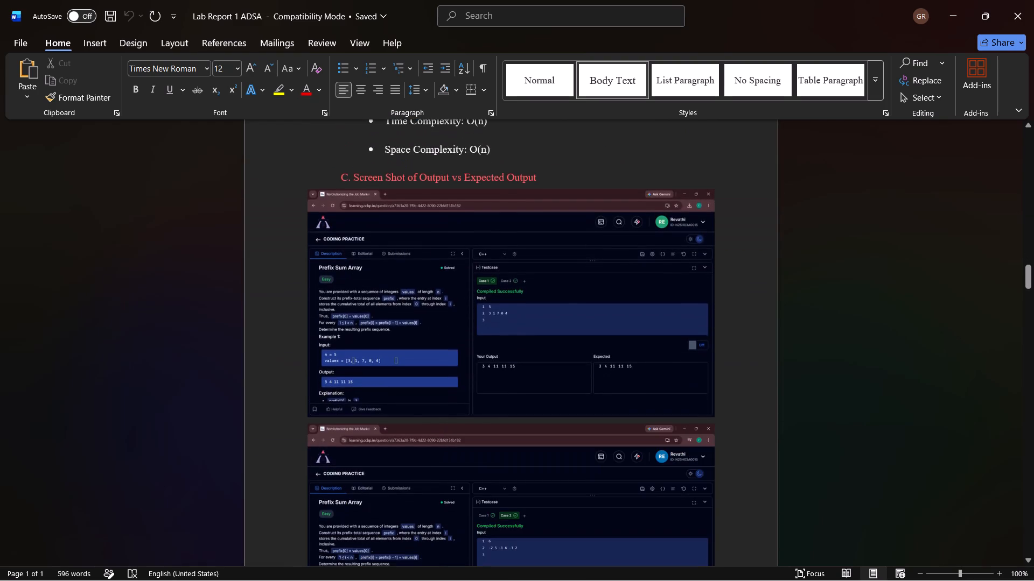
{"action": "scroll", "coordinate": [493, 187], "scroll_direction": "down", "scroll_amount": 4}
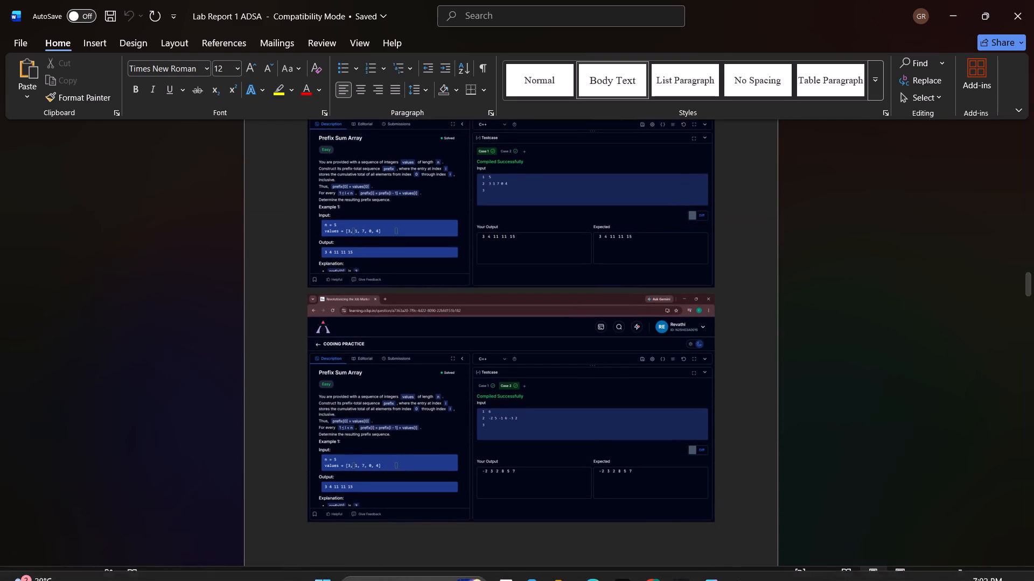
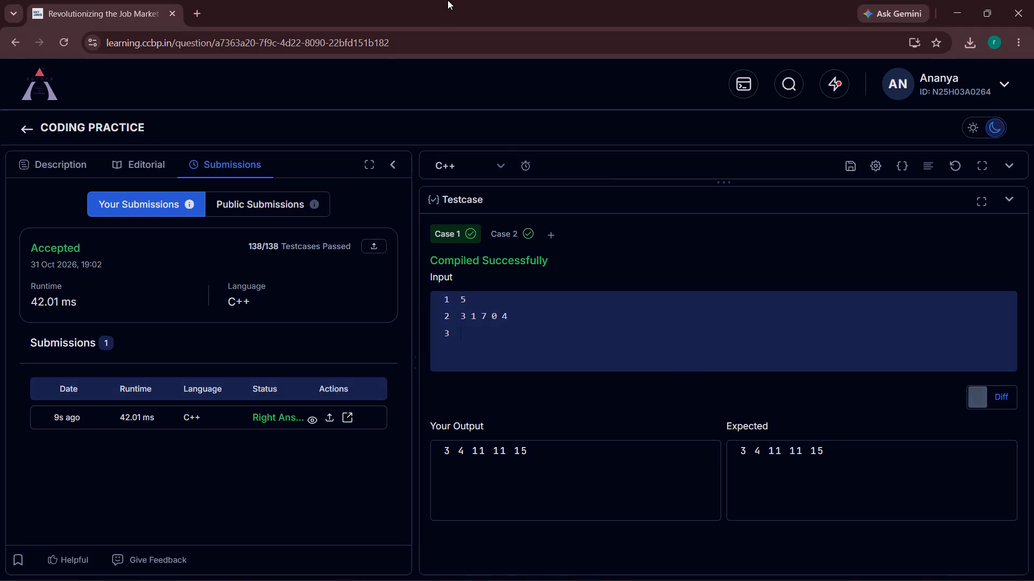
In the Lab Report 1 ADSA document, delete the old Case 1 capture of the Prefix Sum Array question.
{"action": "left_click", "coordinate": [704, 568]}
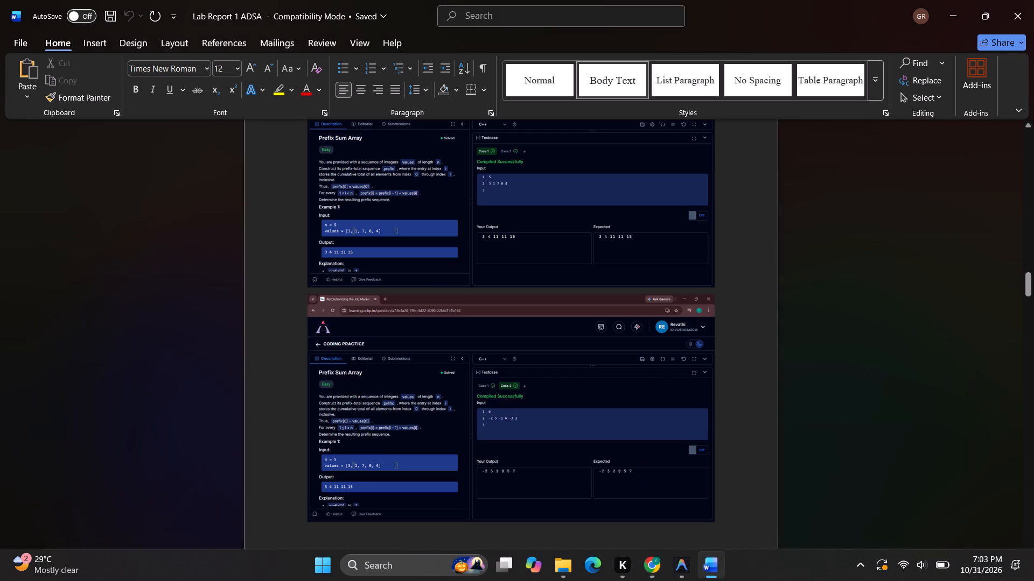
{"action": "left_click", "coordinate": [512, 180]}
{"action": "key", "text": "BackSpace"}
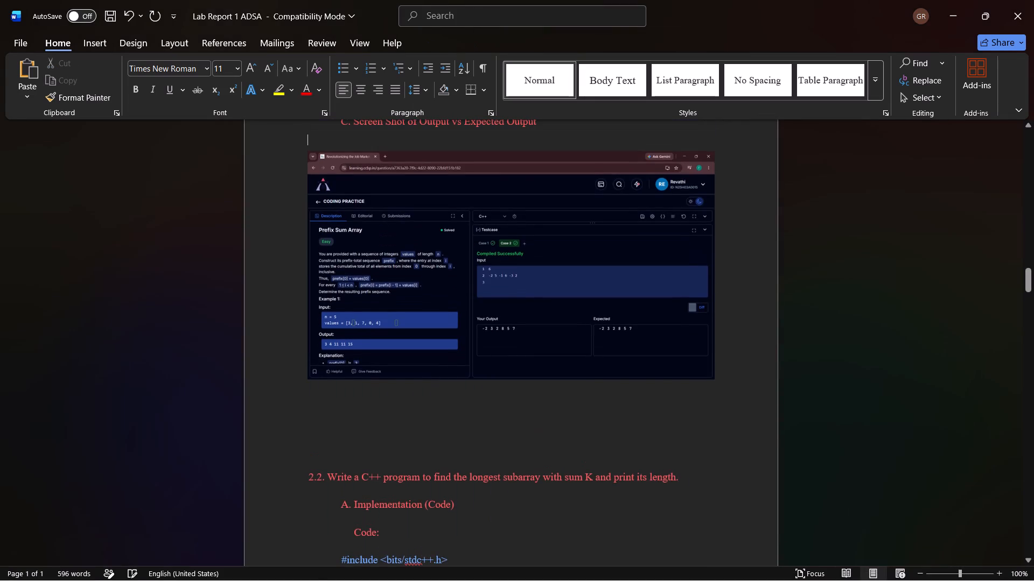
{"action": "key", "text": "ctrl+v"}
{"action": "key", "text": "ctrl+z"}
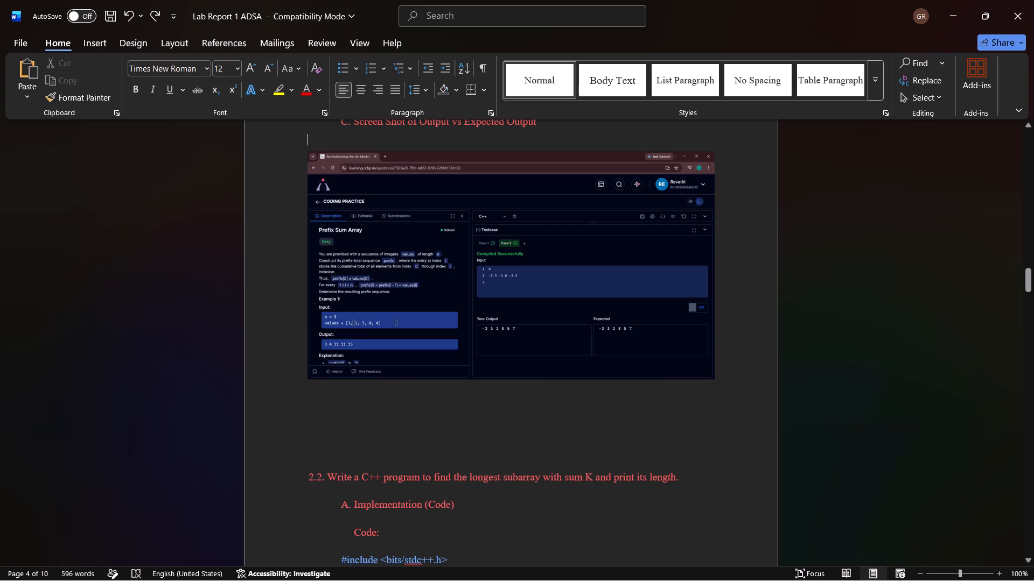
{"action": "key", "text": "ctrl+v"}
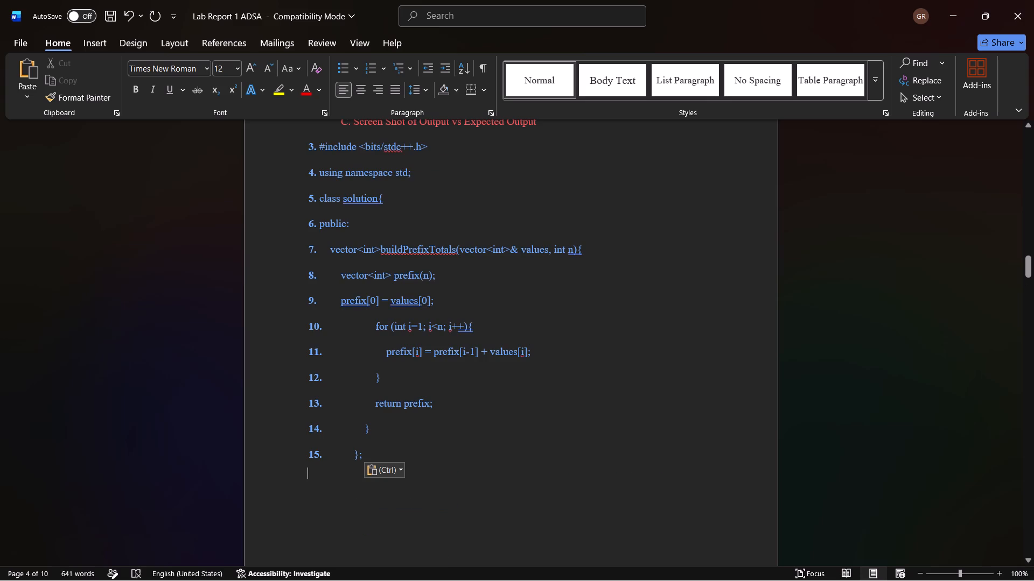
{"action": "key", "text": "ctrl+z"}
Capture the portal screen with the Prefix Sum Array Case 1 output and paste it under Screen Shot of Output vs Expected Output.
{"action": "left_click", "coordinate": [956, 29]}
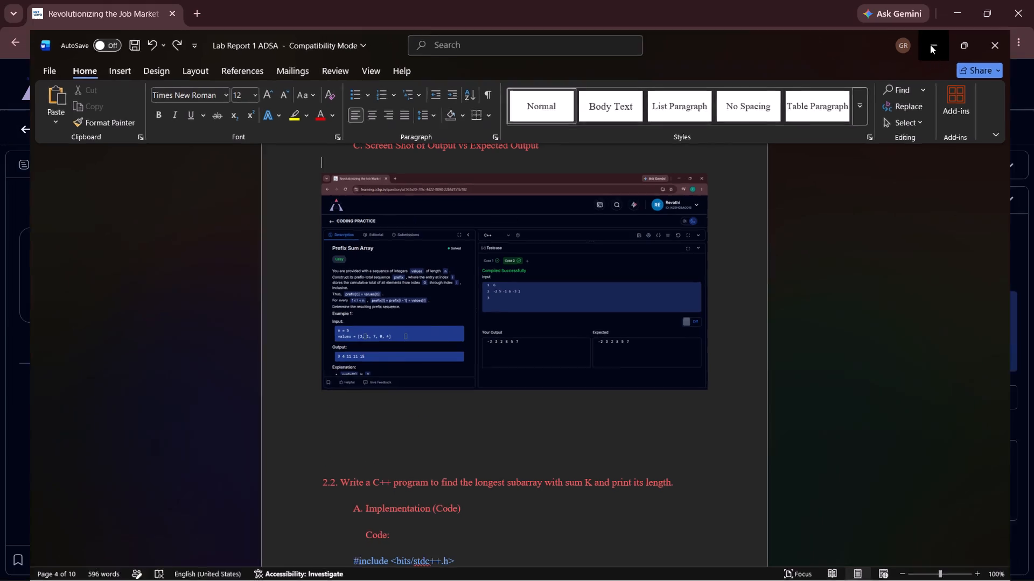
{"action": "key", "text": "super+Print"}
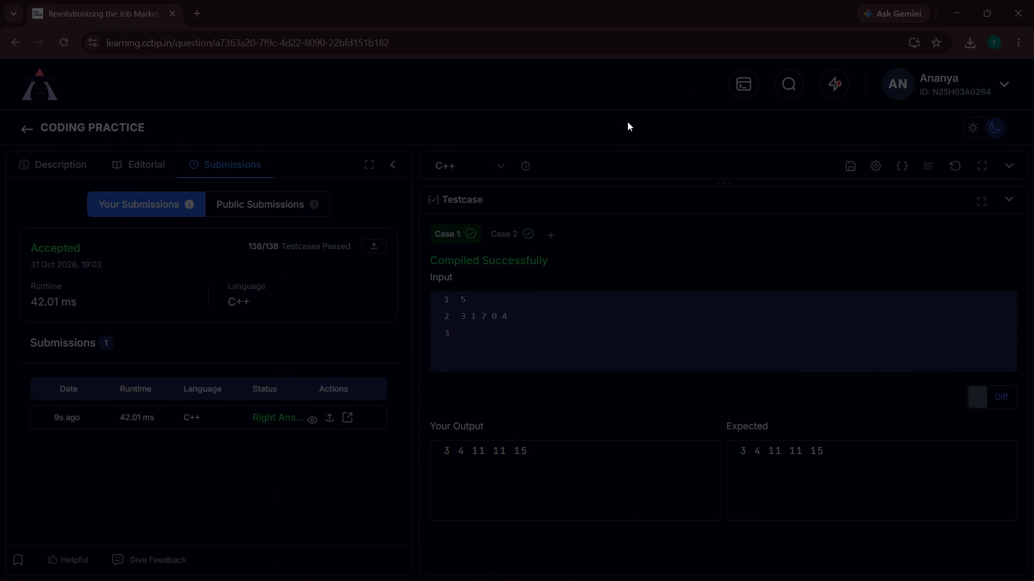
{"action": "left_click", "coordinate": [701, 573]}
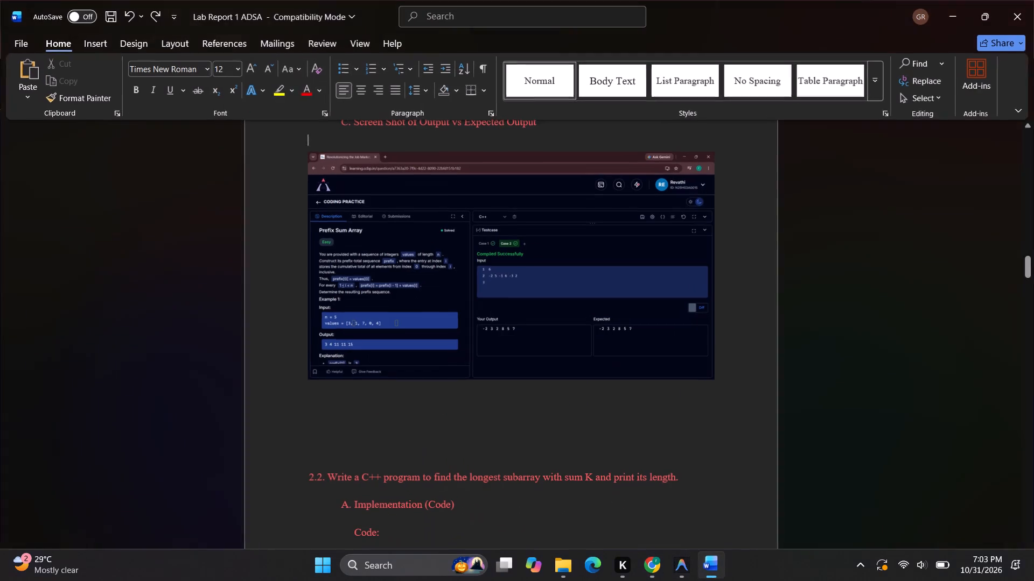
{"action": "key", "text": "ctrl+v"}
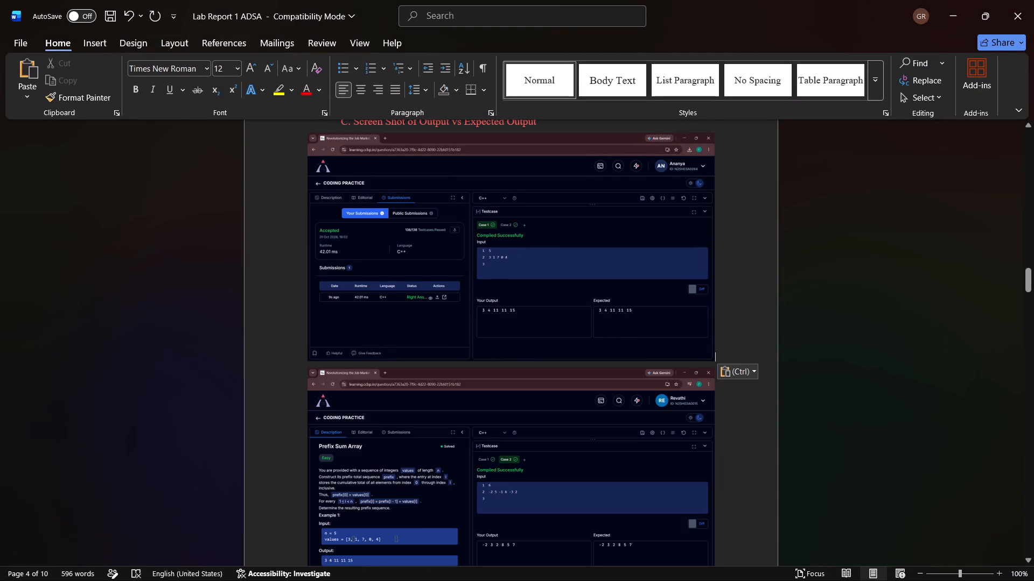
Replace the report's old Prefix Sum Array Case 2 capture with a new screen capture of the portal's Case 2 output.
{"action": "scroll", "coordinate": [543, 397], "scroll_direction": "down", "scroll_amount": 1}
{"action": "left_click", "coordinate": [533, 410]}
{"action": "key", "text": "BackSpace"}
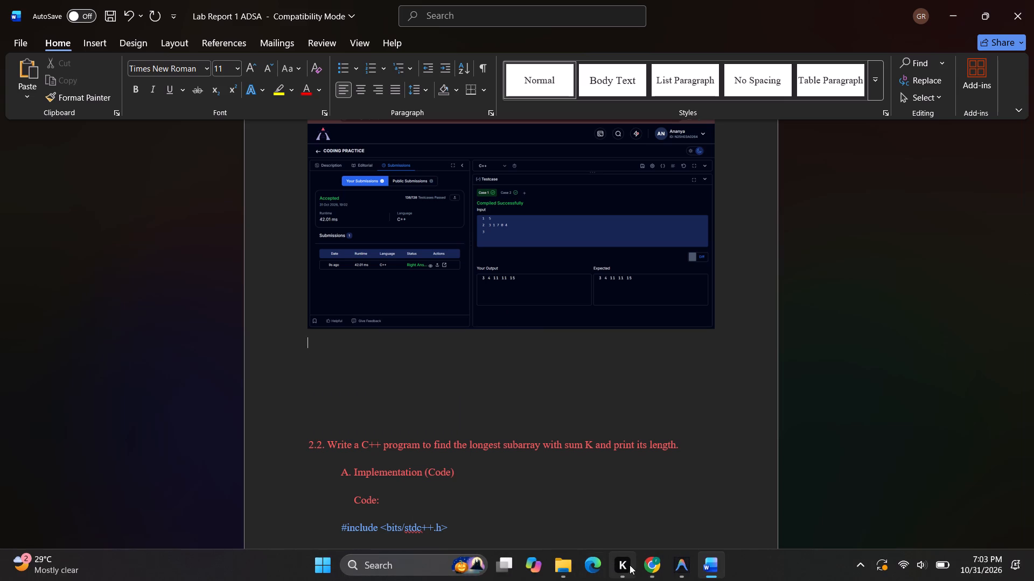
{"action": "left_click", "coordinate": [647, 570]}
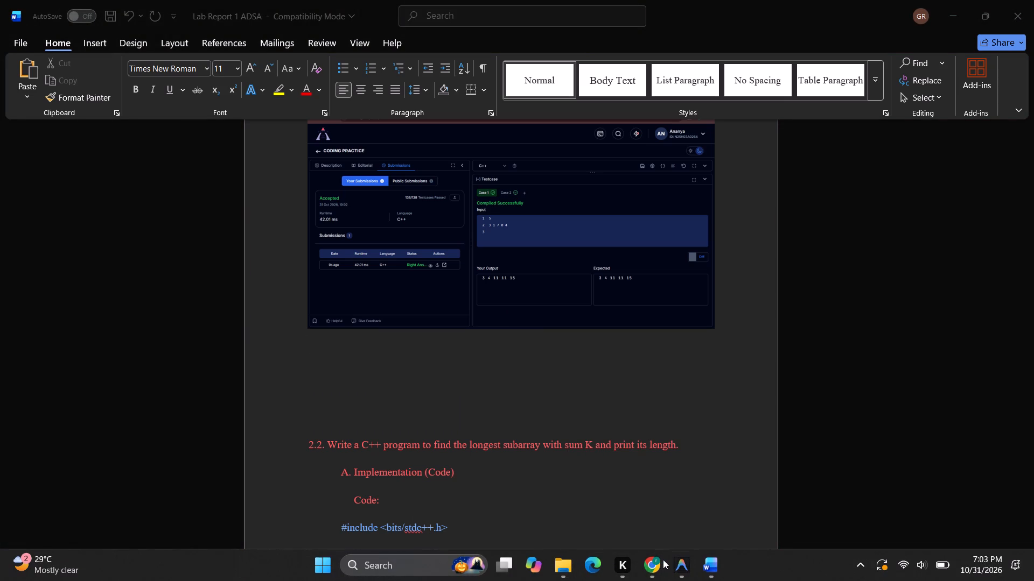
{"action": "left_click", "coordinate": [655, 572]}
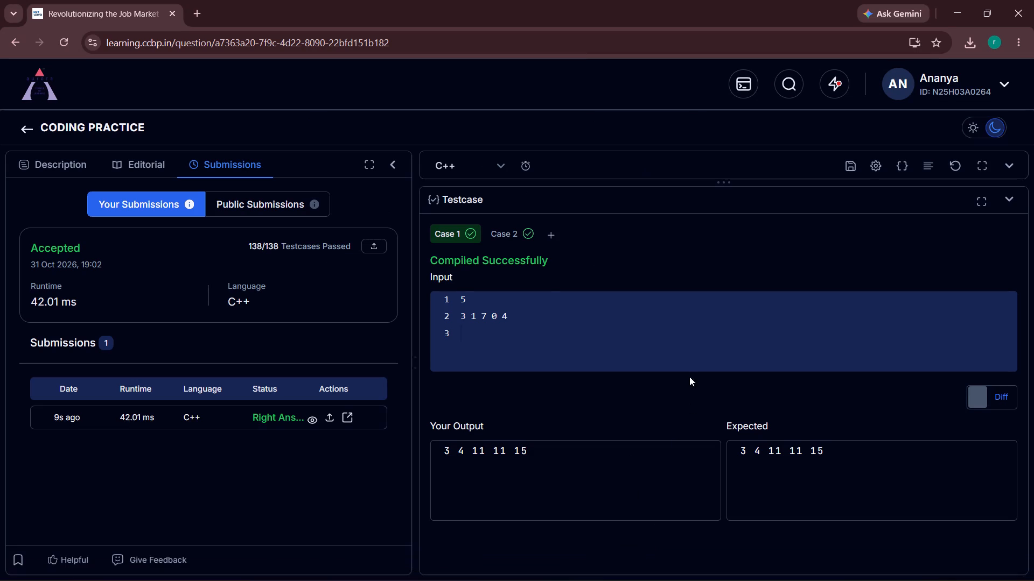
{"action": "left_click", "coordinate": [504, 239]}
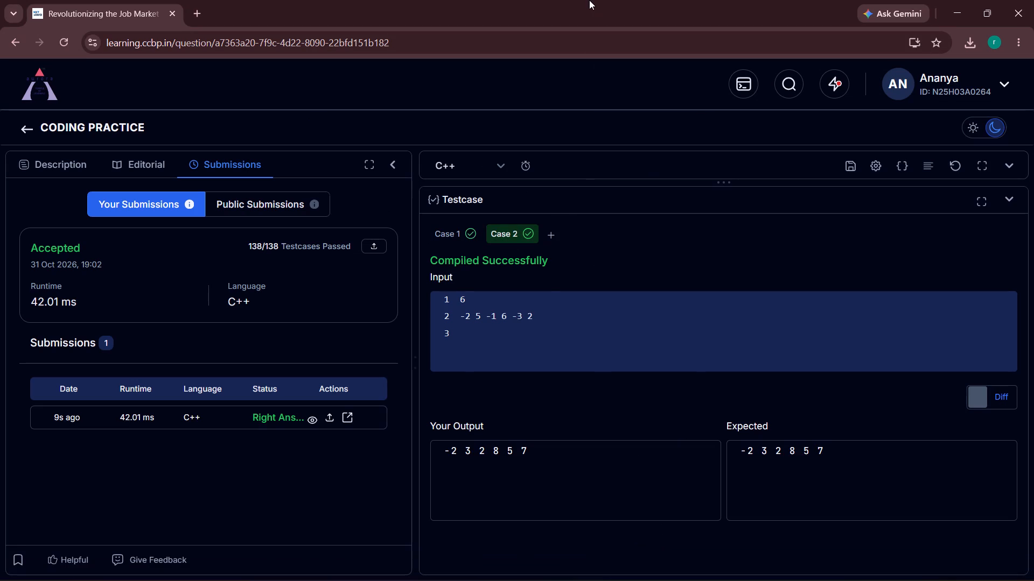
{"action": "key", "text": "super+Print"}
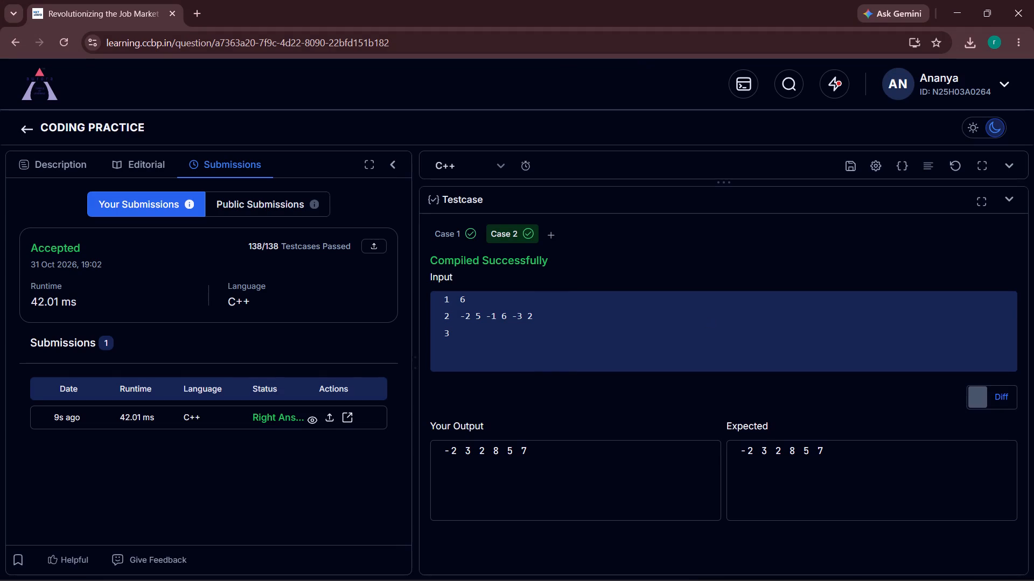
{"action": "left_click", "coordinate": [709, 570]}
{"action": "key", "text": "ctrl+v"}
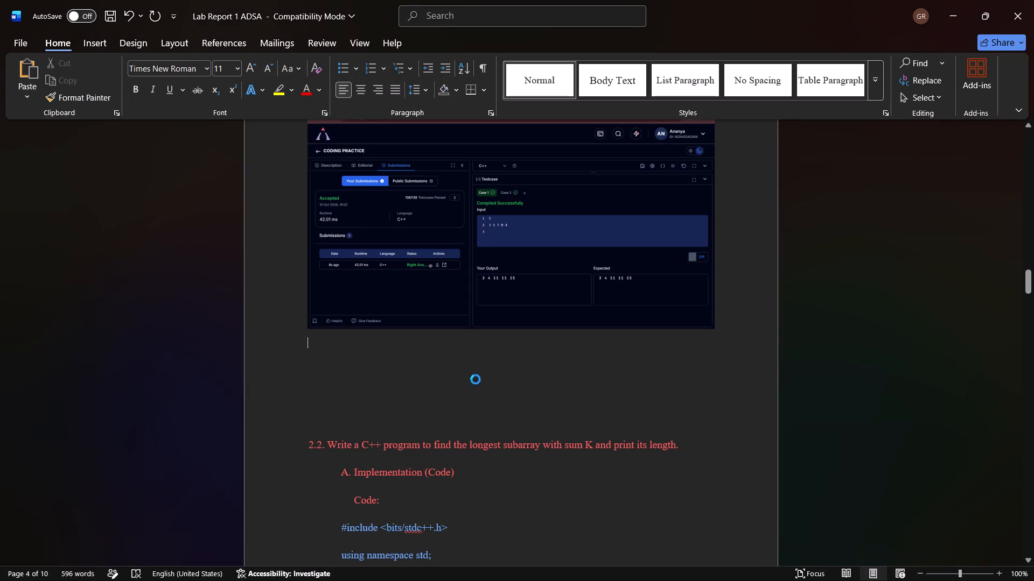
Copy the complete C++ code of section 2.2, longest subarray with sum K, from the report.
{"action": "scroll", "coordinate": [474, 380], "scroll_direction": "down", "scroll_amount": 19}
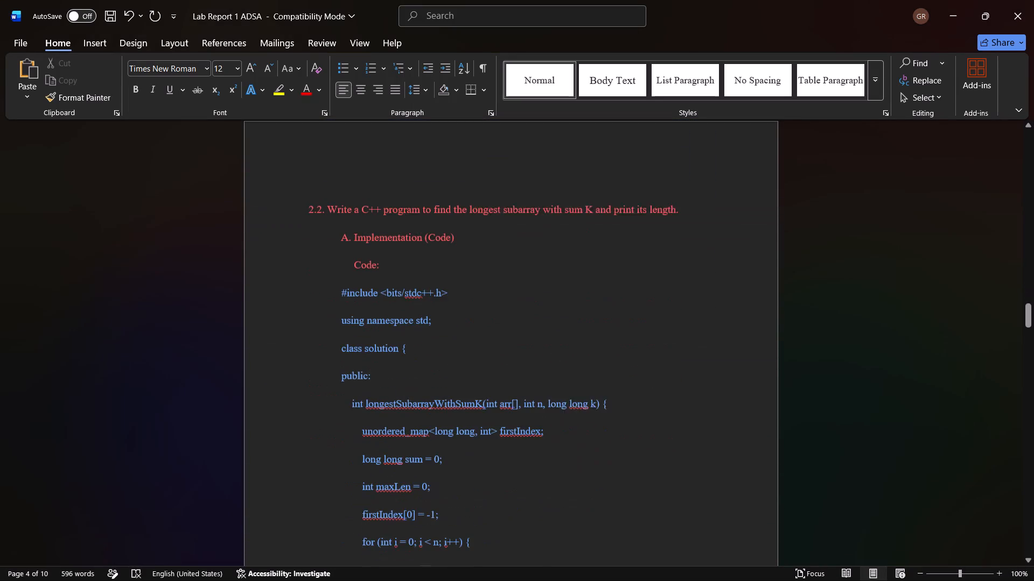
{"action": "scroll", "coordinate": [483, 376], "scroll_direction": "down", "scroll_amount": 1}
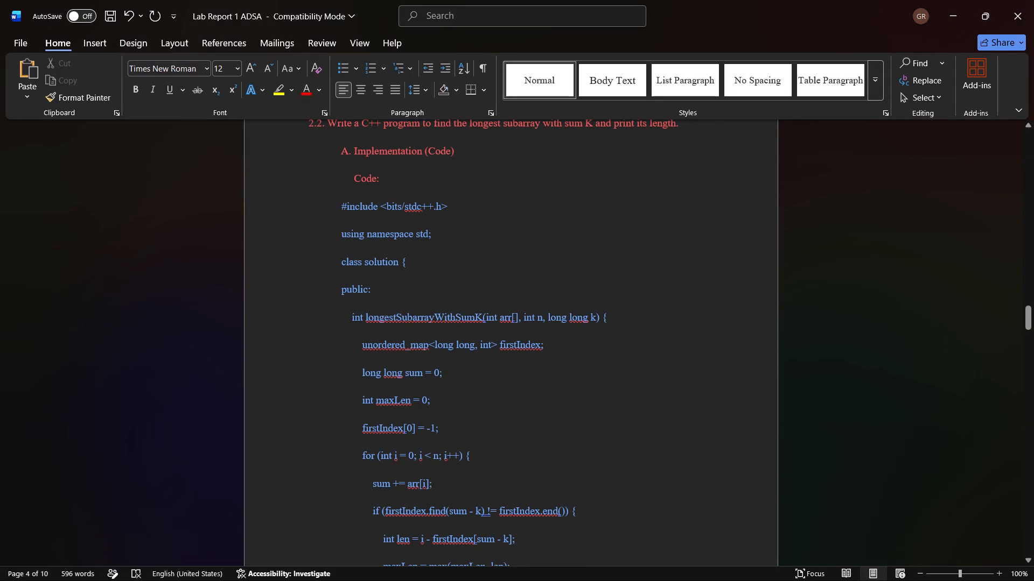
{"action": "left_click_drag", "start_coordinate": [343, 205], "coordinate": [376, 580]}
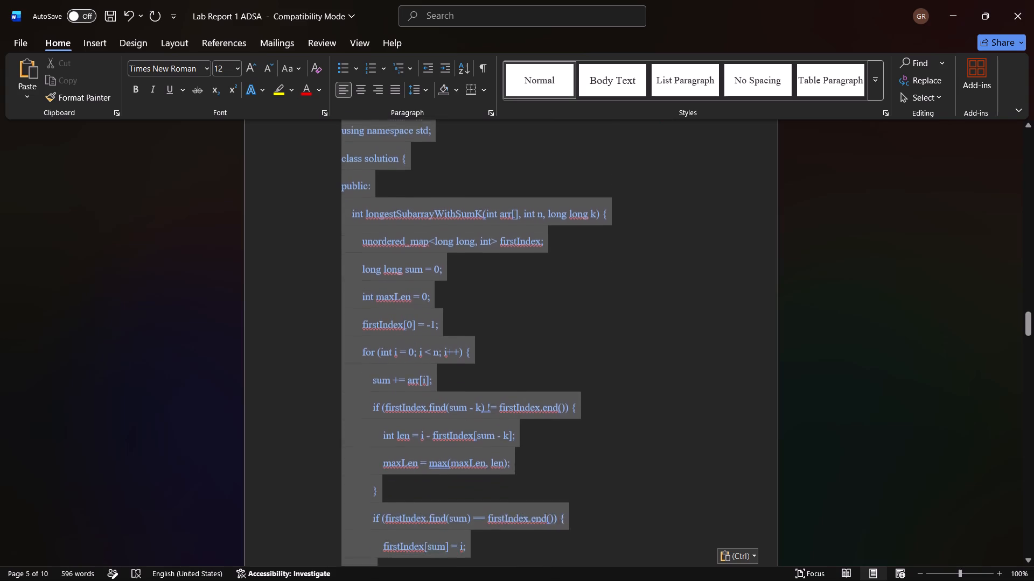
{"action": "left_click_drag", "start_coordinate": [376, 580], "coordinate": [383, 373]}
{"action": "key", "text": "ctrl+c"}
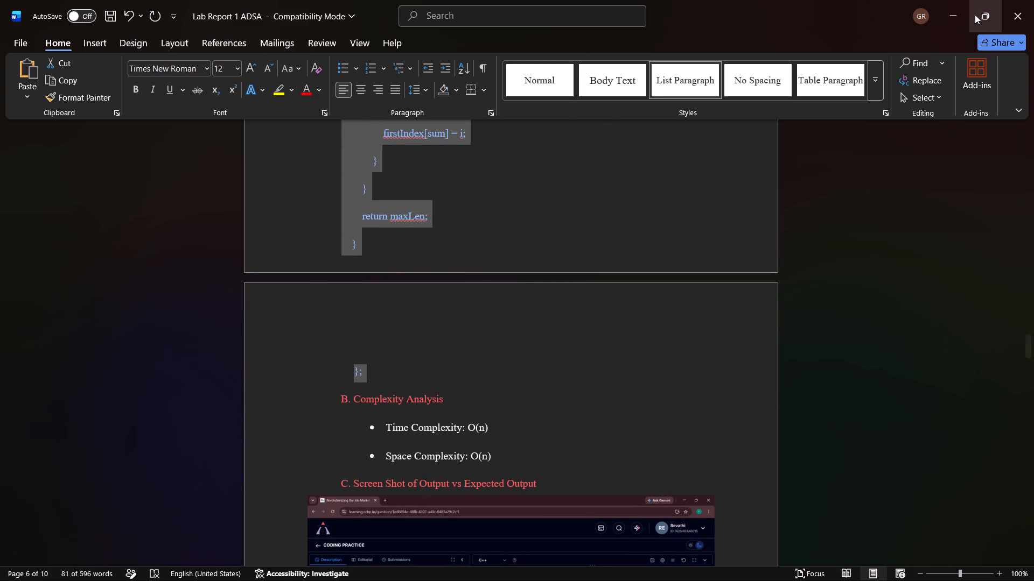
Back in the portal, enlarge the code editor and submit the Prefix Sum Array solution again.
{"action": "left_click", "coordinate": [959, 23]}
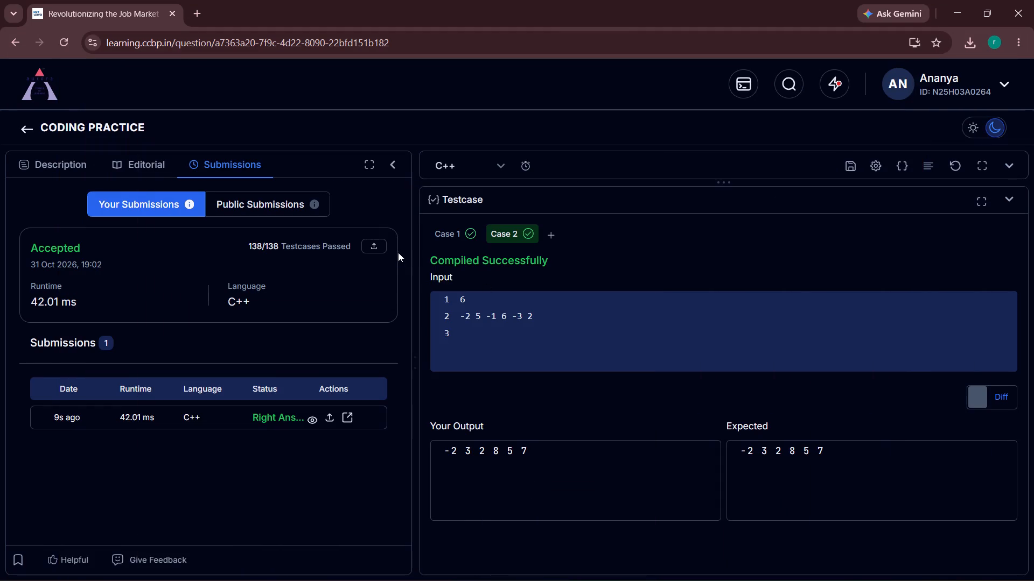
{"action": "left_click_drag", "start_coordinate": [900, 183], "coordinate": [927, 357]}
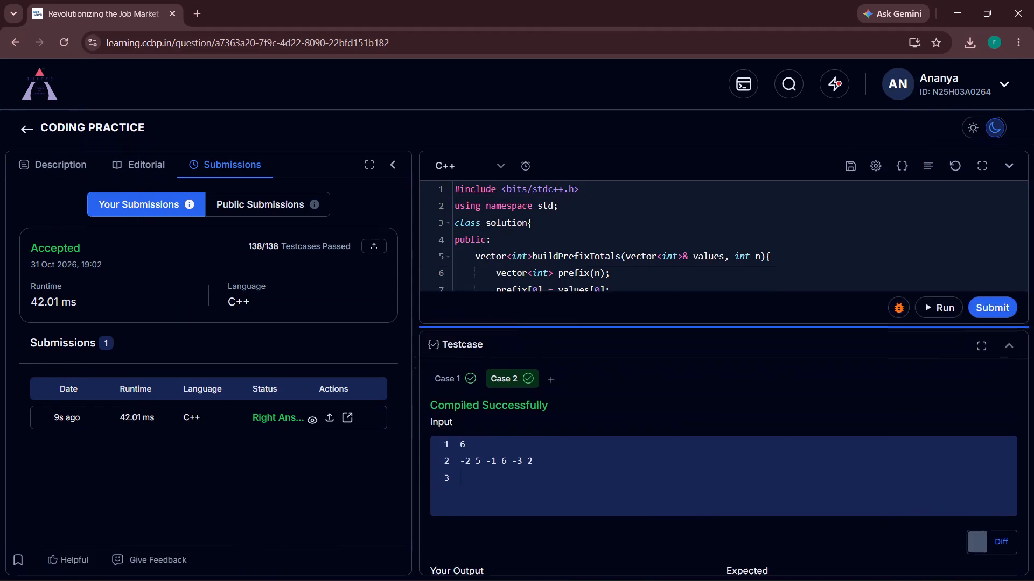
{"action": "left_click_drag", "start_coordinate": [927, 357], "coordinate": [925, 445]}
{"action": "left_click", "coordinate": [996, 427]}
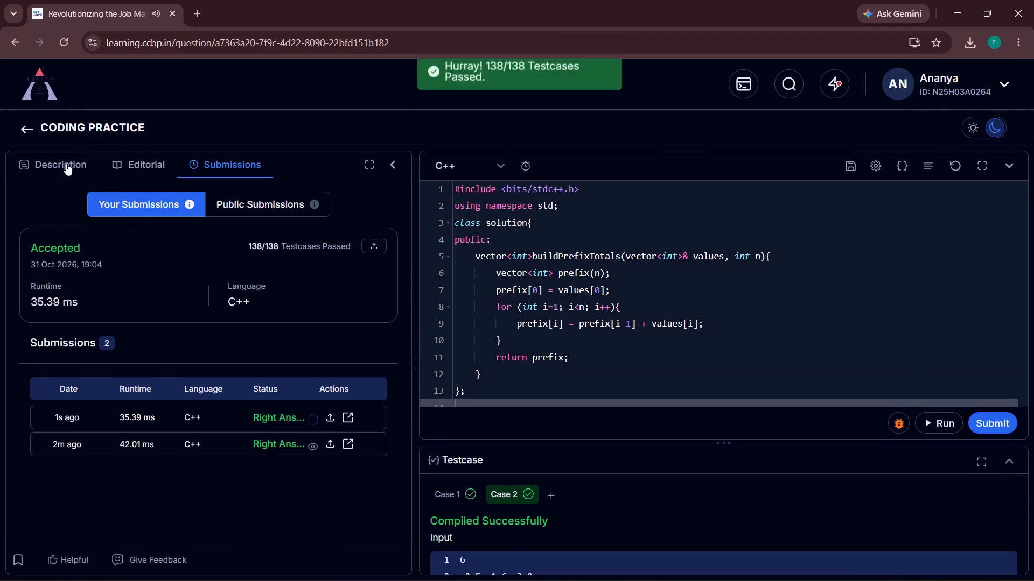
Return to the course and open the Longest Sub-Array with Sum K question from its Coding Practice set in Module I.
{"action": "left_click", "coordinate": [28, 130]}
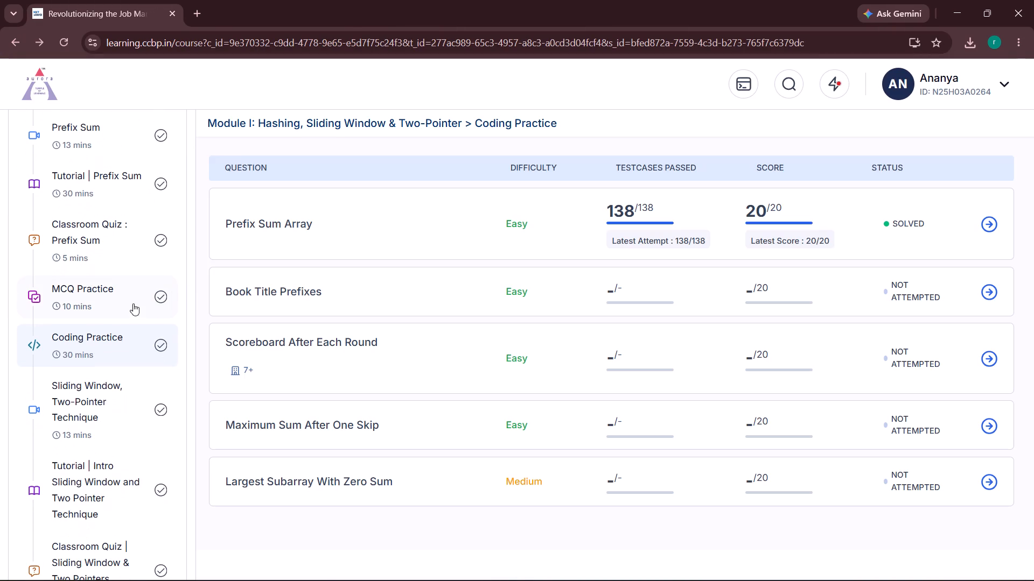
{"action": "scroll", "coordinate": [120, 344], "scroll_direction": "down", "scroll_amount": 2}
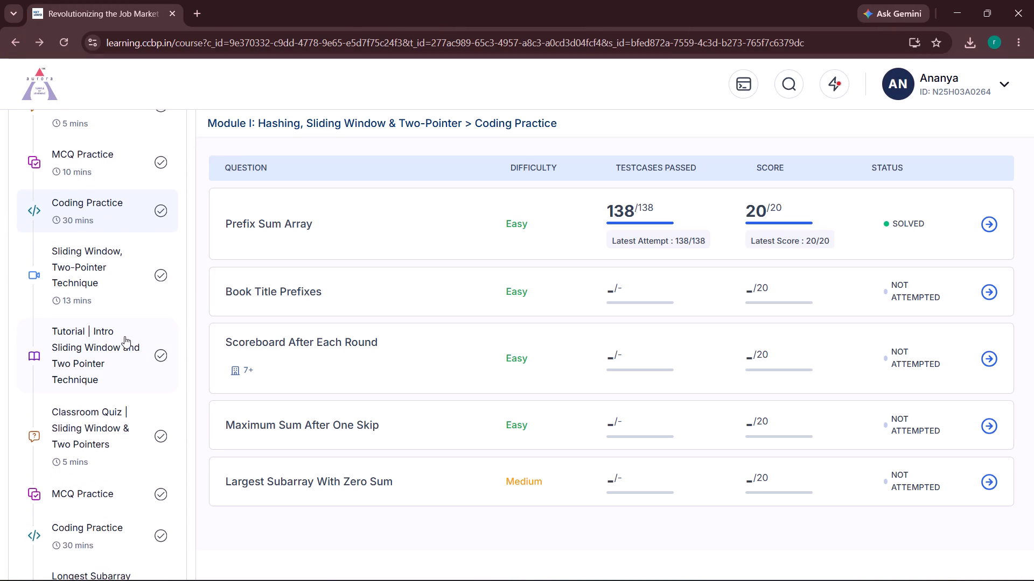
{"action": "scroll", "coordinate": [125, 336], "scroll_direction": "down", "scroll_amount": 2}
{"action": "left_click", "coordinate": [116, 396]}
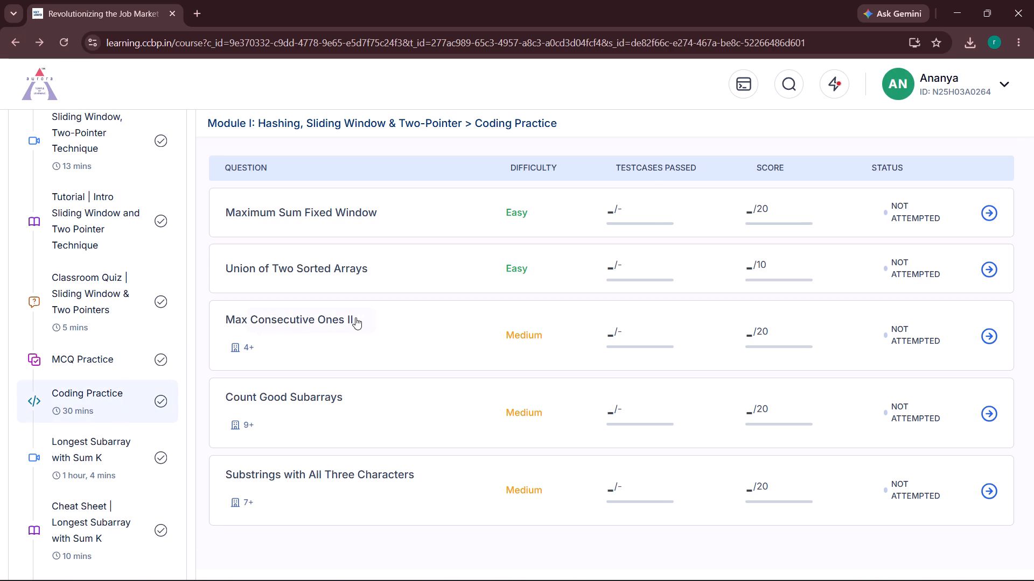
{"action": "scroll", "coordinate": [139, 400], "scroll_direction": "down", "scroll_amount": 2}
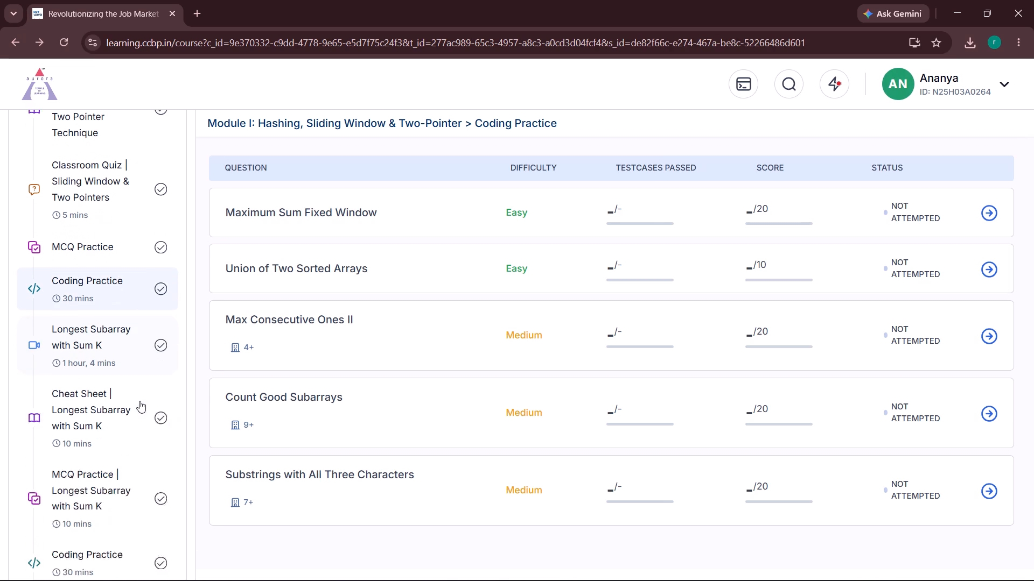
{"action": "scroll", "coordinate": [114, 403], "scroll_direction": "down", "scroll_amount": 1}
{"action": "left_click", "coordinate": [114, 464]}
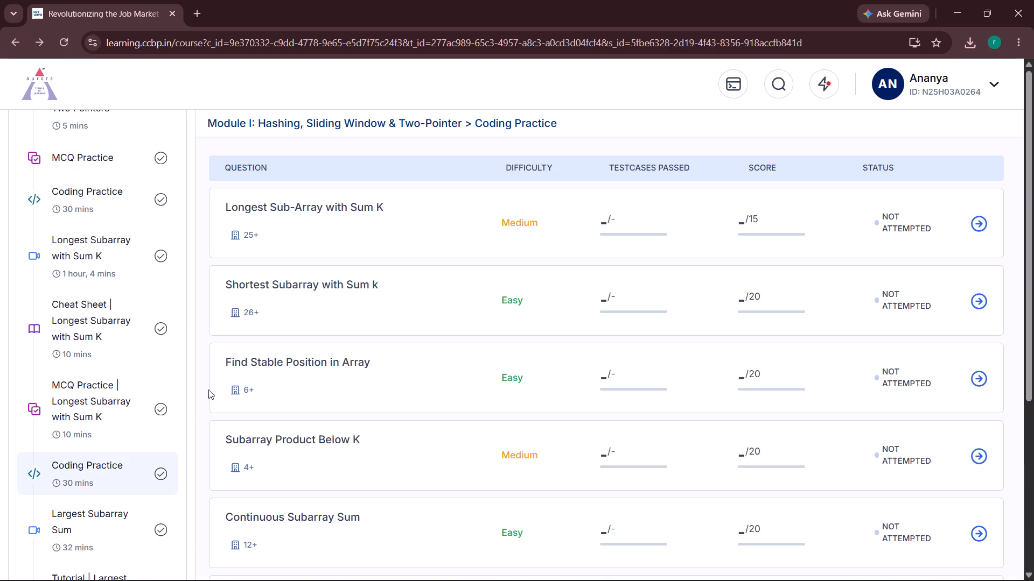
{"action": "left_click", "coordinate": [390, 231]}
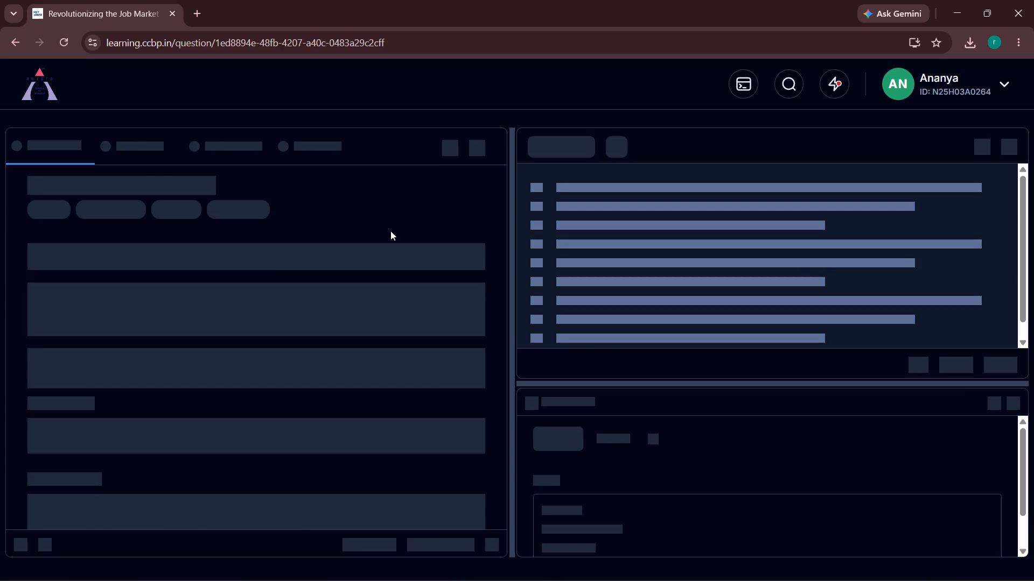
Replace all the starter code of Longest Sub-Array with Sum K with the C++ solution copied from the report.
{"action": "left_click_drag", "start_coordinate": [505, 367], "coordinate": [502, 250]}
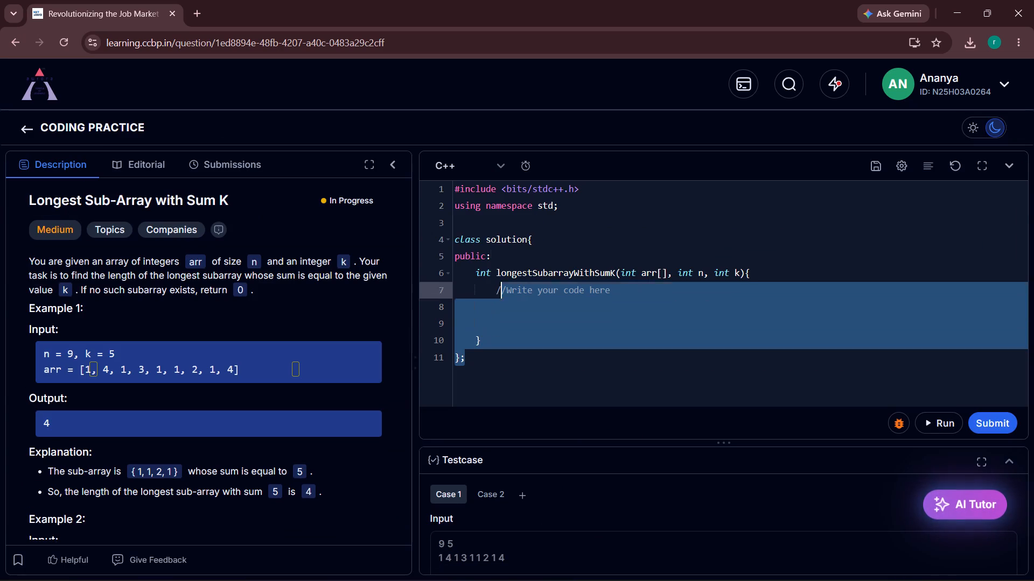
{"action": "left_click_drag", "start_coordinate": [502, 250], "coordinate": [475, 181]}
{"action": "key", "text": "BackSpace"}
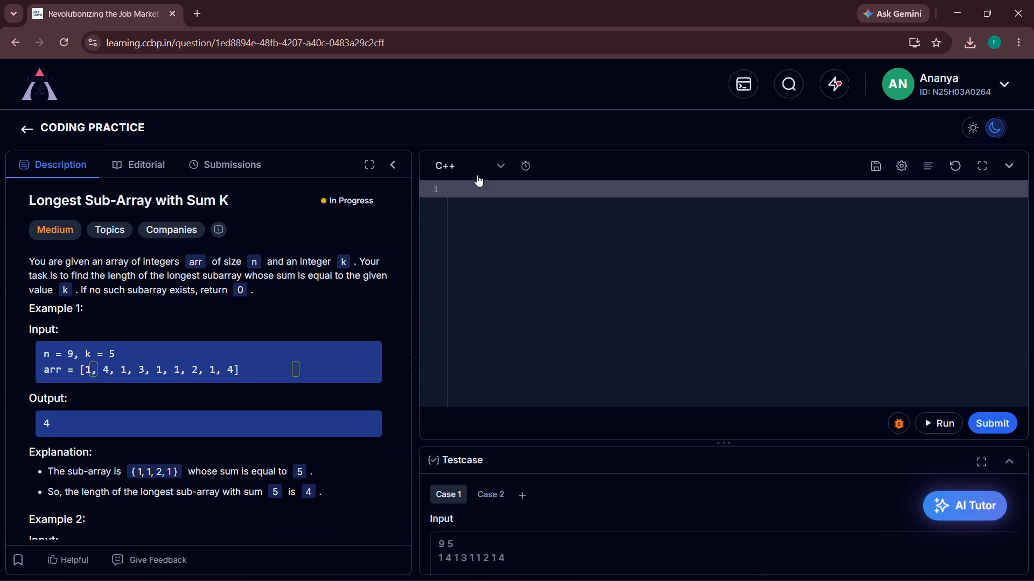
{"action": "key", "text": "ctrl+v"}
{"action": "scroll", "coordinate": [627, 223], "scroll_direction": "up", "scroll_amount": 1}
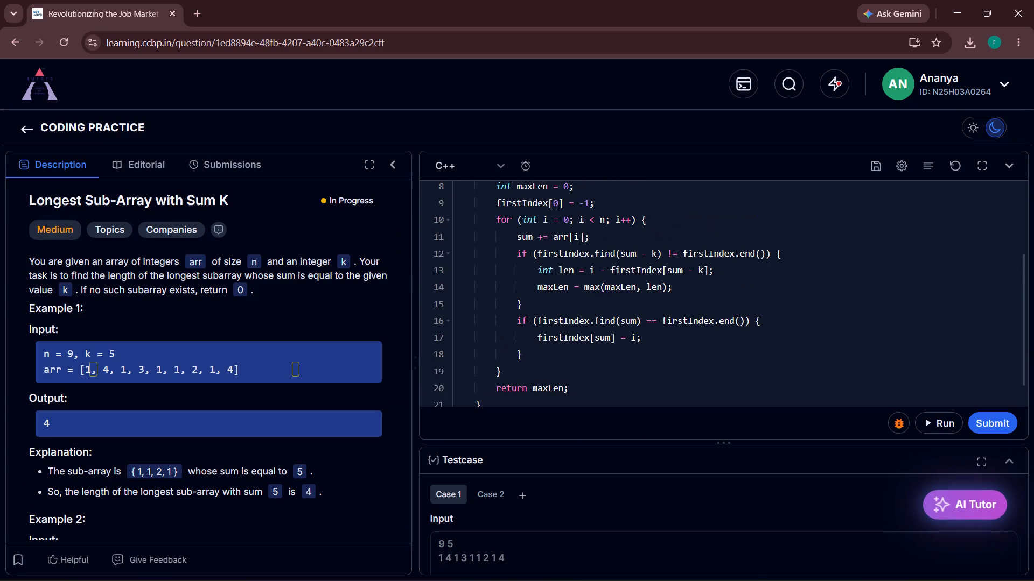
{"action": "scroll", "coordinate": [635, 219], "scroll_direction": "up", "scroll_amount": 5}
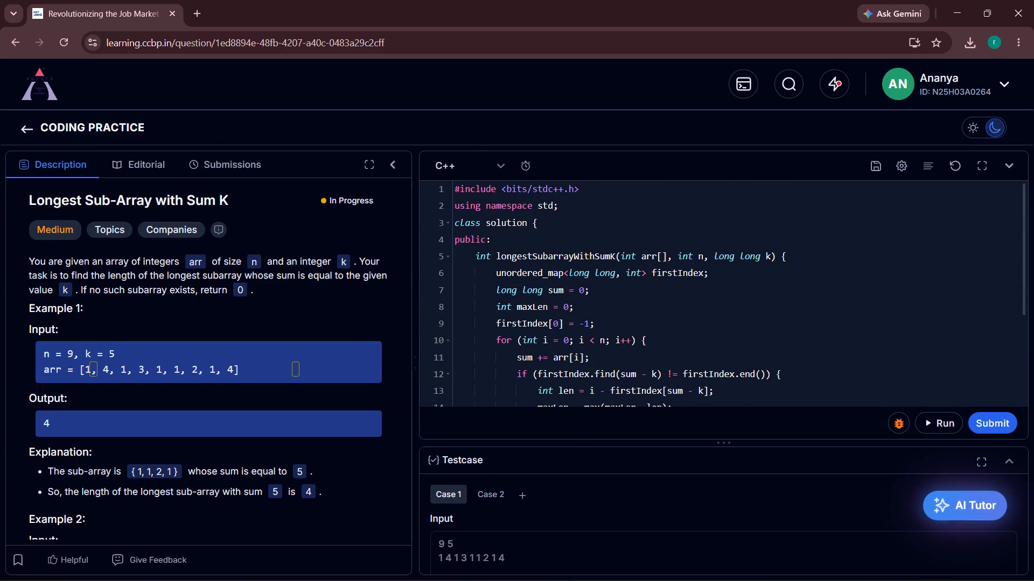
Run the solution on the sample test cases and enlarge the test case area to show the full Case 1 output.
{"action": "left_click_drag", "start_coordinate": [943, 412], "coordinate": [946, 418]}
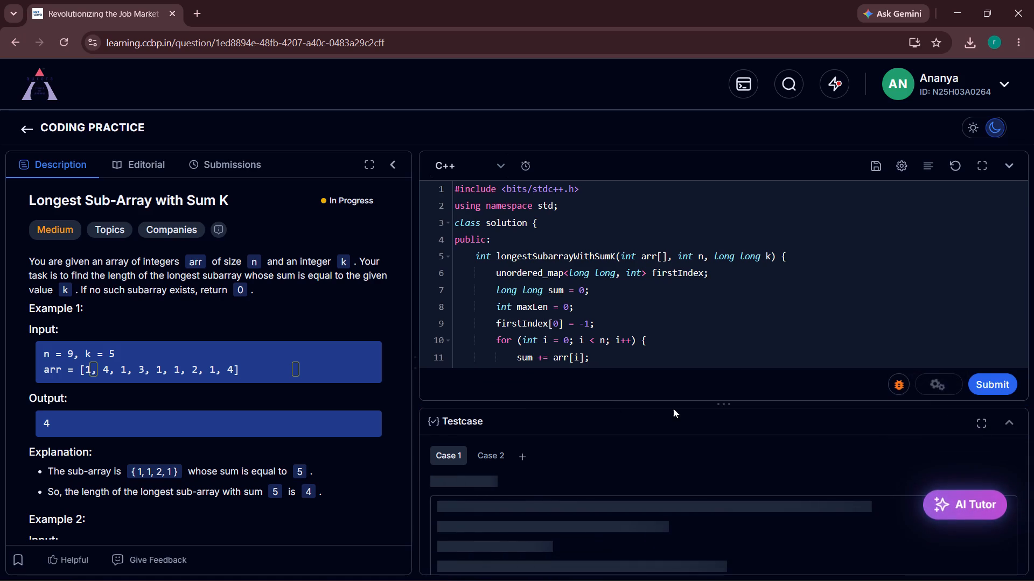
{"action": "left_click_drag", "start_coordinate": [674, 403], "coordinate": [698, 136]}
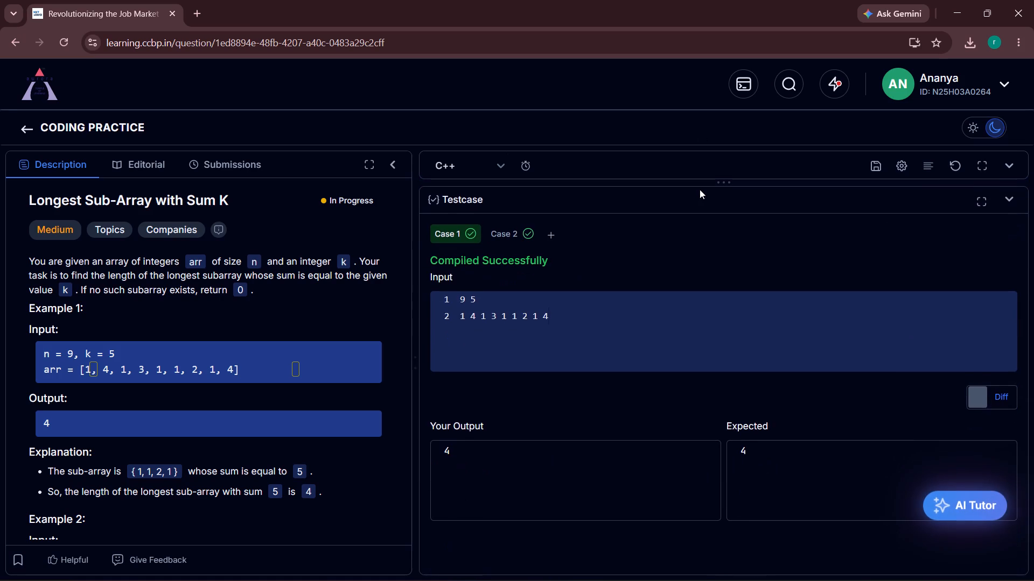
Capture the Case 1 output of Longest Sub-Array with Sum K and replace the report's old Case 1 screenshot in Word with it.
{"action": "key", "text": "super+Print"}
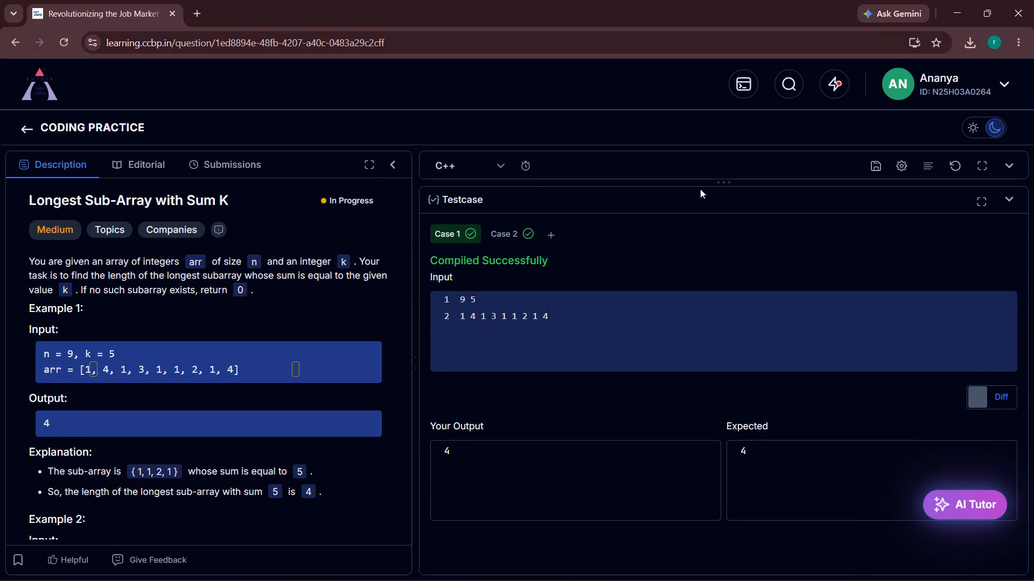
{"action": "left_click", "coordinate": [703, 574]}
{"action": "scroll", "coordinate": [509, 430], "scroll_direction": "down", "scroll_amount": 3}
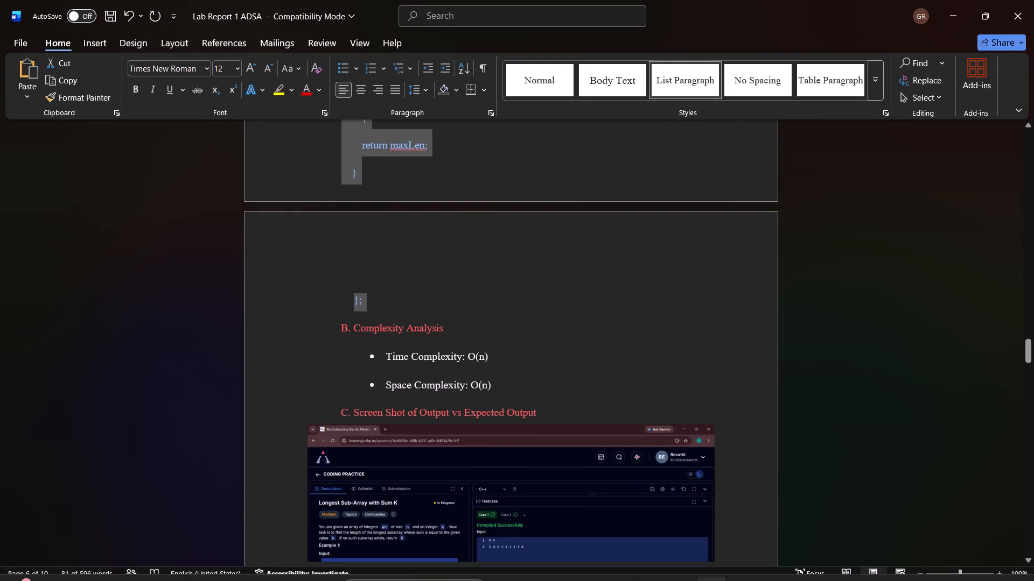
{"action": "scroll", "coordinate": [491, 489], "scroll_direction": "down", "scroll_amount": 5}
{"action": "left_click", "coordinate": [486, 376]}
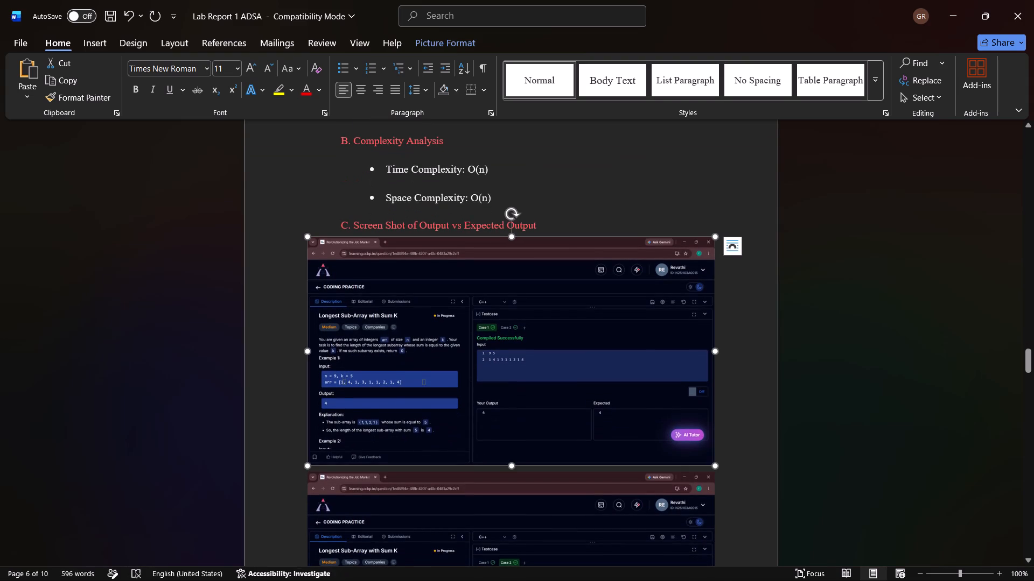
{"action": "key", "text": "BackSpace"}
{"action": "key", "text": "ctrl+v"}
Delete the report's old Case 2 screenshot for Longest Sub-Array with Sum K and paste a new capture of the portal's Case 2 output.
{"action": "scroll", "coordinate": [532, 366], "scroll_direction": "down", "scroll_amount": 4}
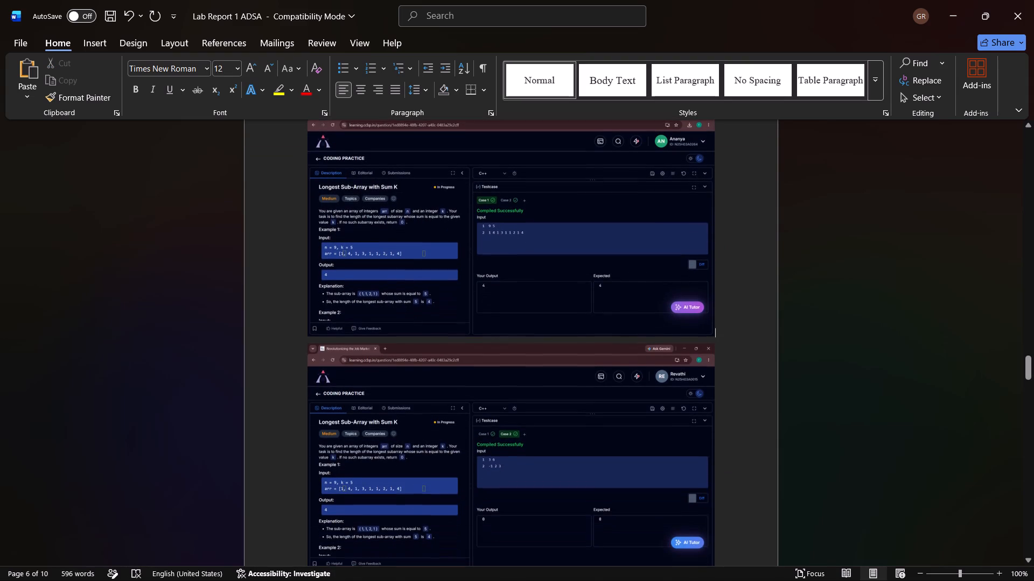
{"action": "left_click", "coordinate": [423, 448]}
{"action": "key", "text": "BackSpace"}
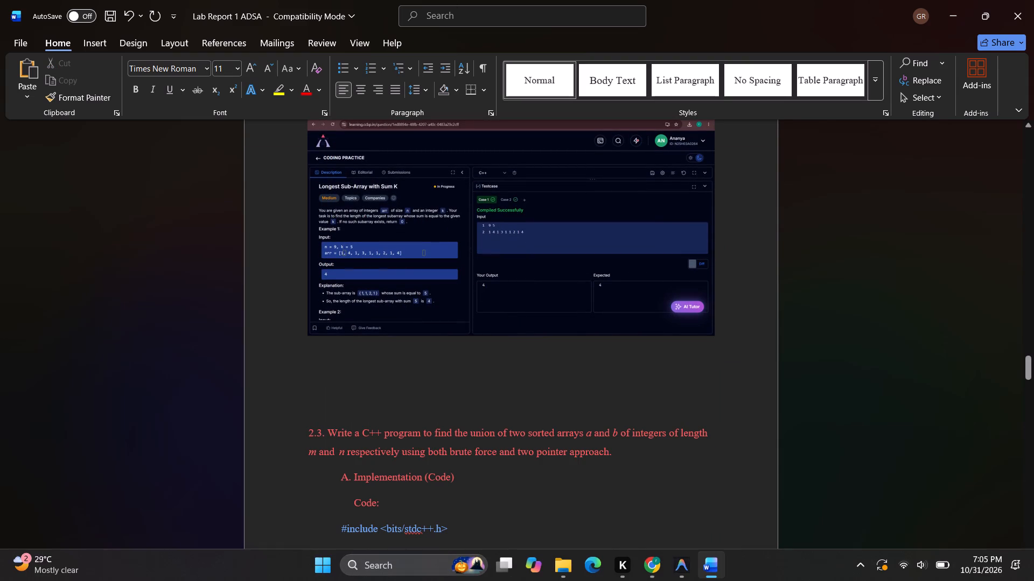
{"action": "left_click", "coordinate": [652, 572]}
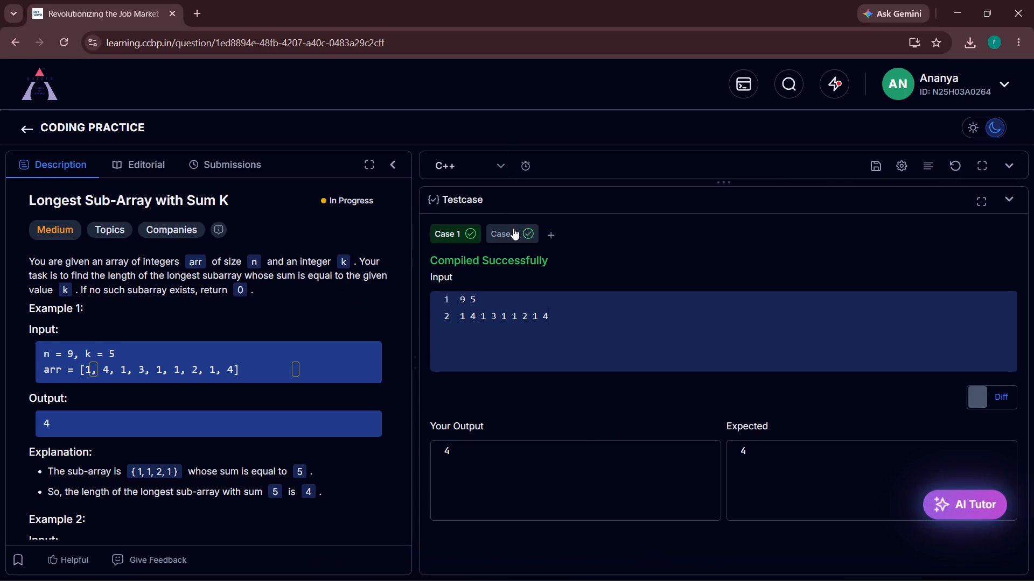
{"action": "left_click", "coordinate": [513, 228]}
{"action": "key", "text": "super+Print"}
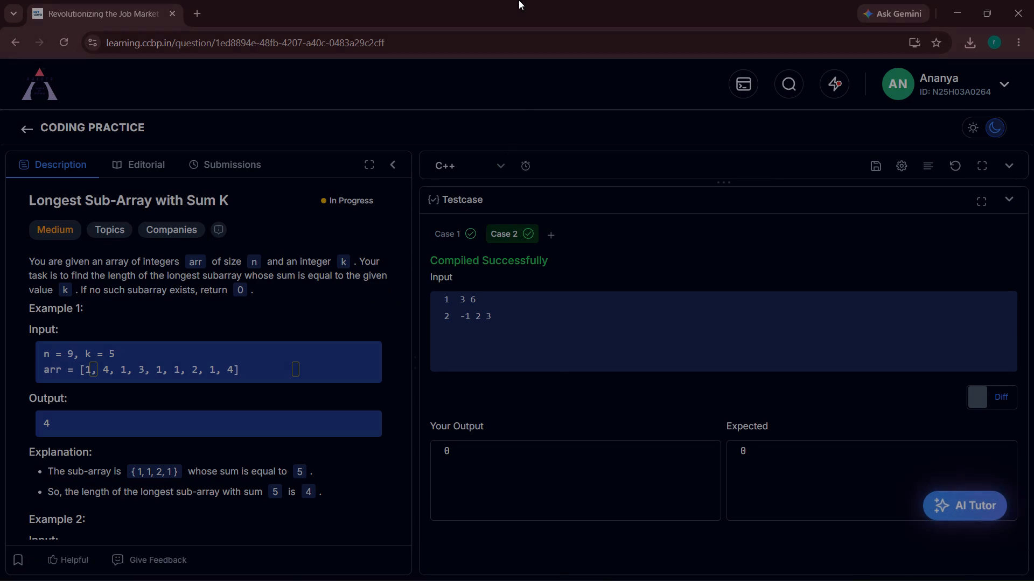
{"action": "left_click", "coordinate": [714, 568]}
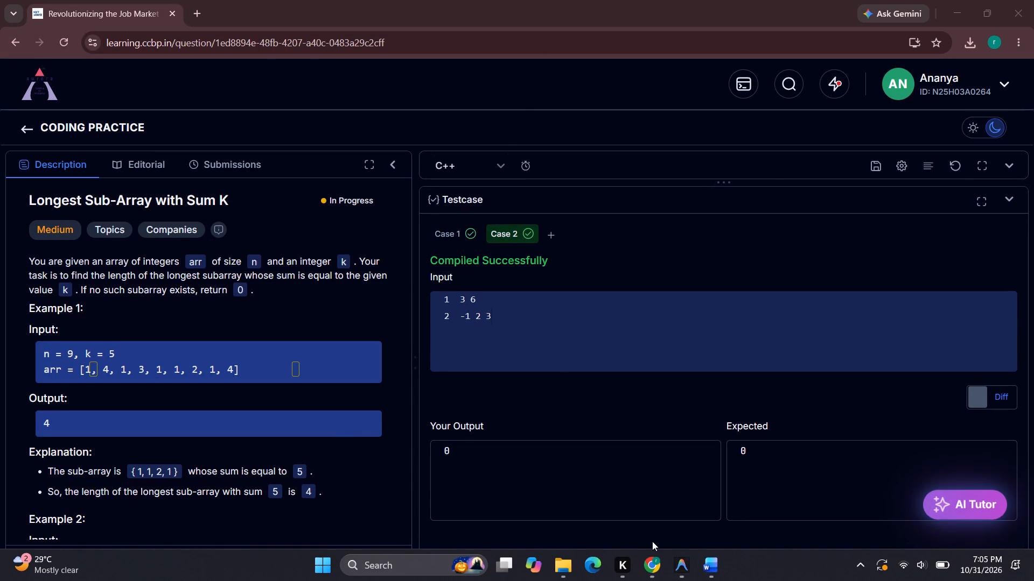
{"action": "left_click", "coordinate": [712, 566]}
{"action": "key", "text": "ctrl+v"}
Copy the full C++ code of question 2.3, the union of two sorted arrays, from the report.
{"action": "scroll", "coordinate": [433, 346], "scroll_direction": "down", "scroll_amount": 2}
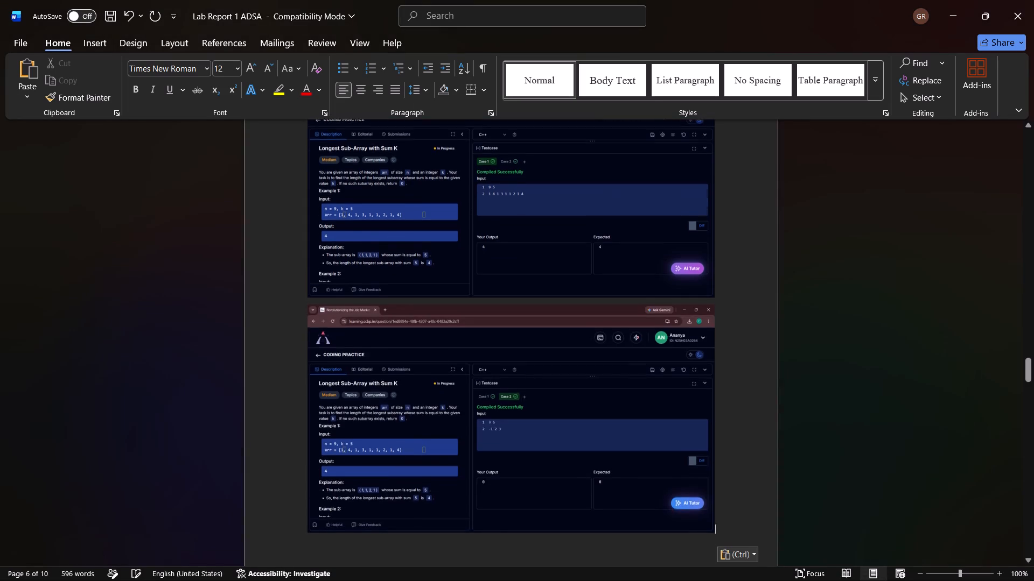
{"action": "scroll", "coordinate": [441, 345], "scroll_direction": "down", "scroll_amount": 17}
{"action": "left_click_drag", "start_coordinate": [341, 205], "coordinate": [342, 207]}
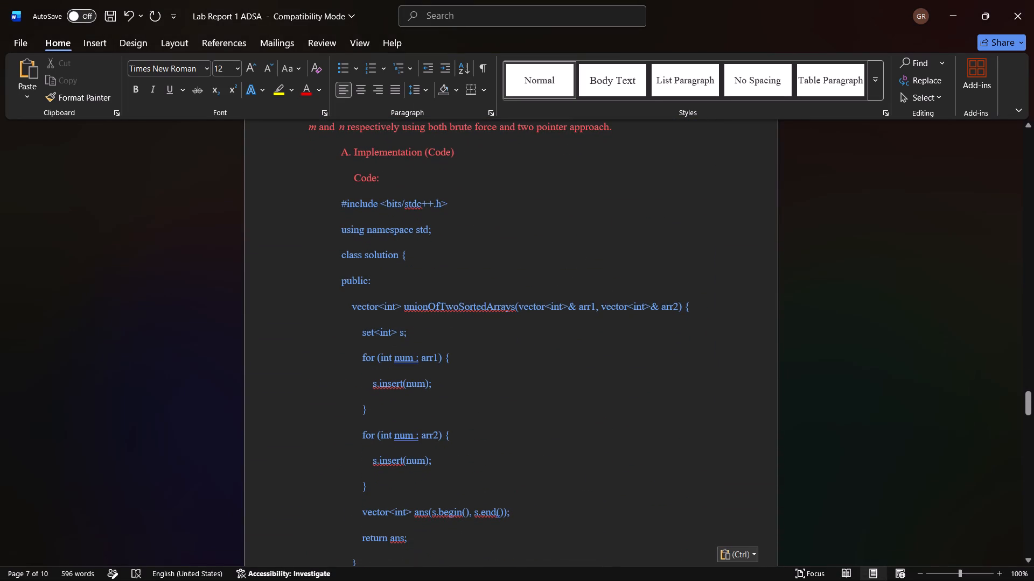
{"action": "left_click_drag", "start_coordinate": [342, 207], "coordinate": [394, 344]}
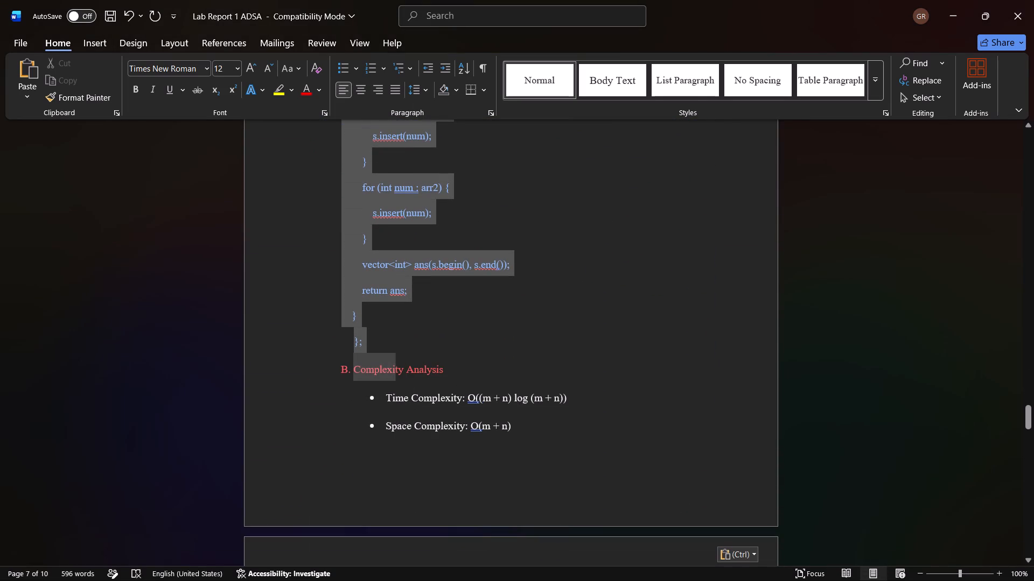
{"action": "left_click_drag", "start_coordinate": [394, 344], "coordinate": [393, 334]}
{"action": "key", "text": "ctrl+c"}
Back in the portal, enlarge the code editor and submit the Longest Sub-Array with Sum K solution.
{"action": "left_click", "coordinate": [960, 11]}
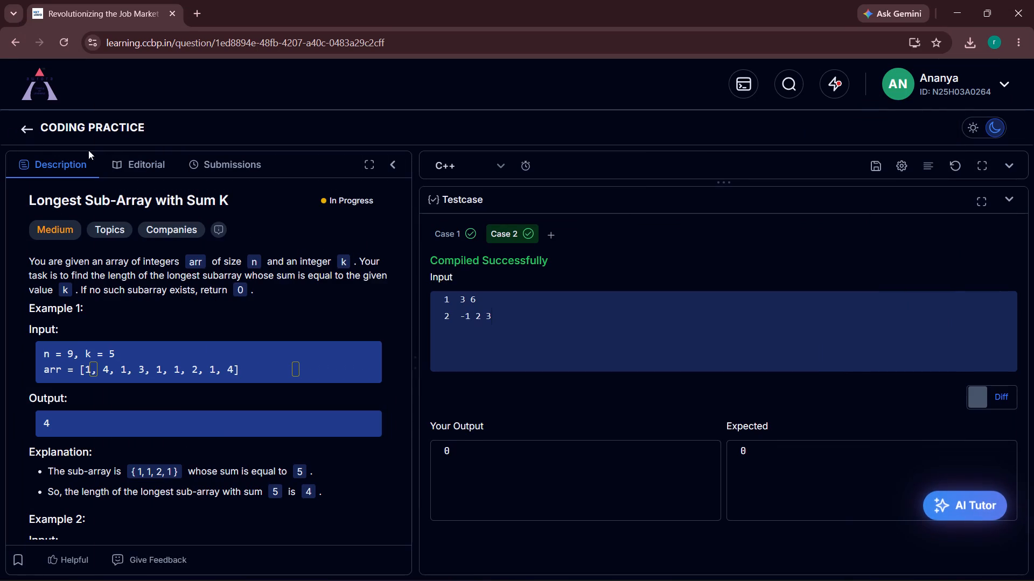
{"action": "left_click_drag", "start_coordinate": [859, 180], "coordinate": [909, 474]}
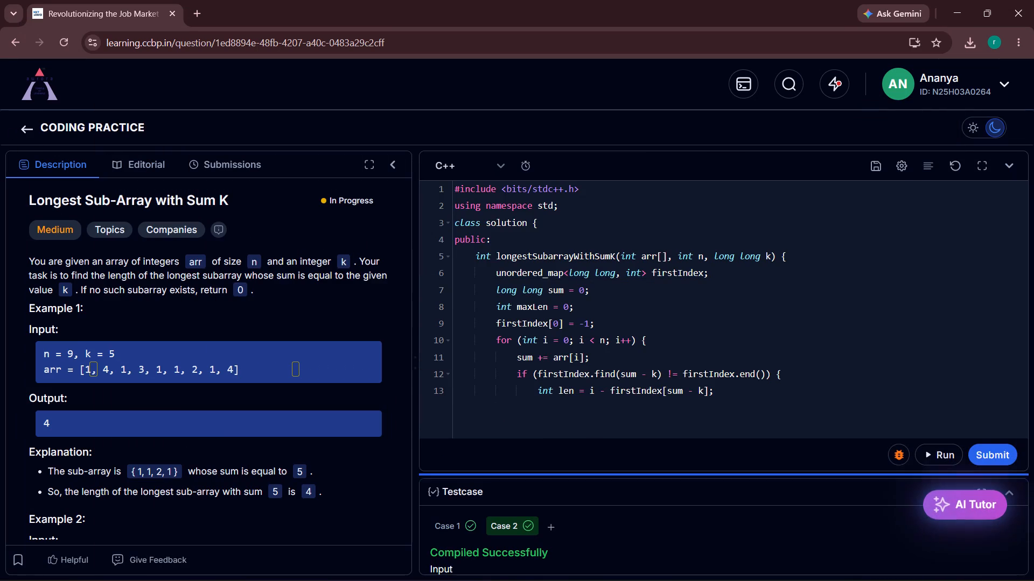
{"action": "left_click", "coordinate": [994, 457]}
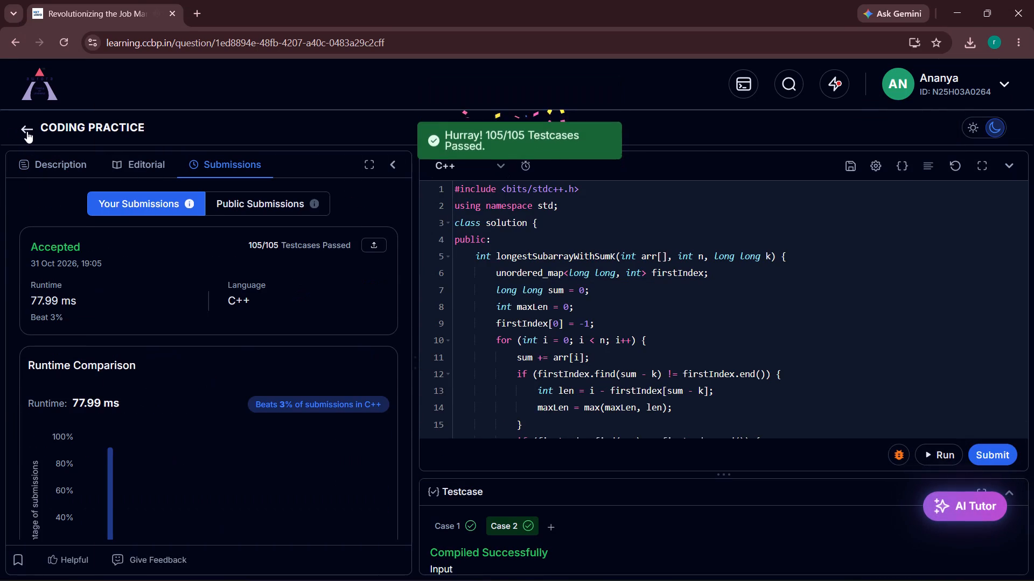
Return to the course and open the Union of Two Sorted Arrays question from the earlier Coding Practice set in Module I.
{"action": "left_click", "coordinate": [27, 131]}
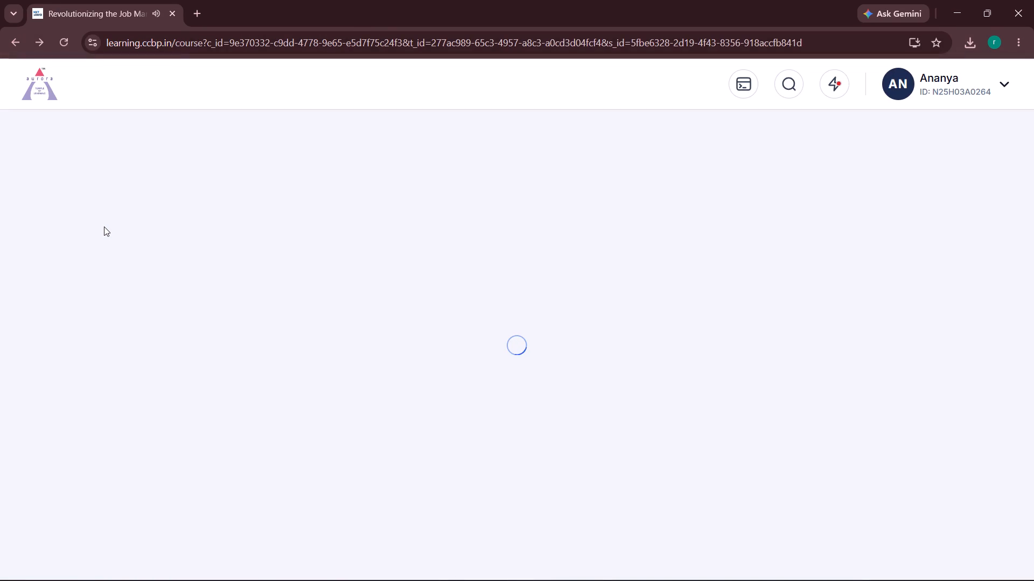
{"action": "scroll", "coordinate": [97, 247], "scroll_direction": "up", "scroll_amount": 1}
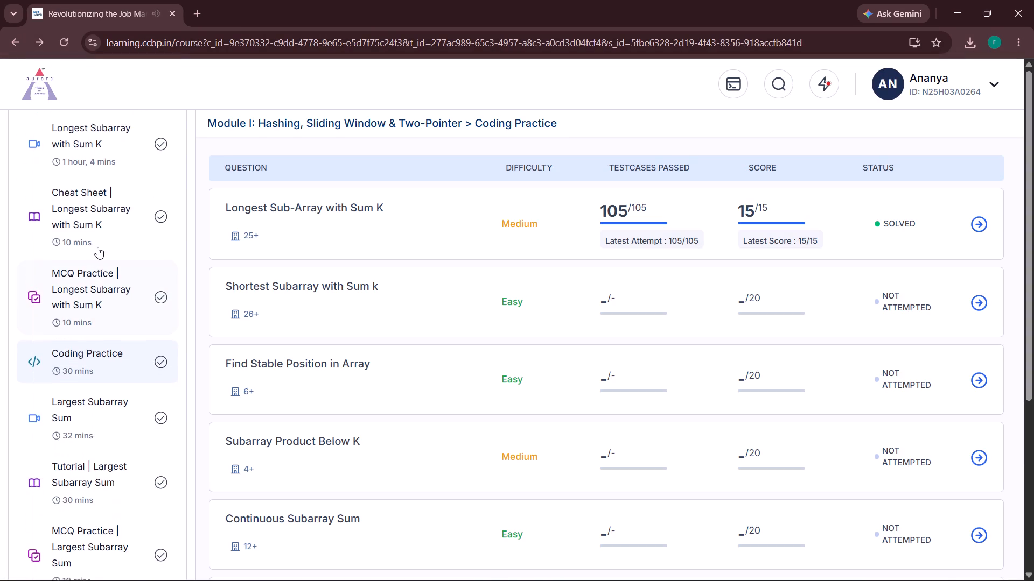
{"action": "scroll", "coordinate": [97, 247], "scroll_direction": "up", "scroll_amount": 4}
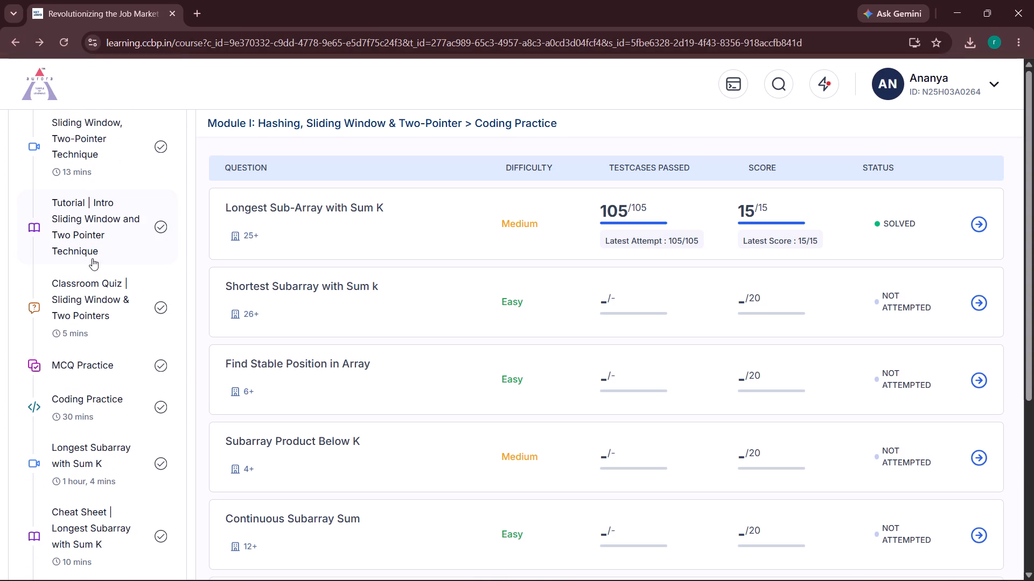
{"action": "left_click", "coordinate": [93, 402]}
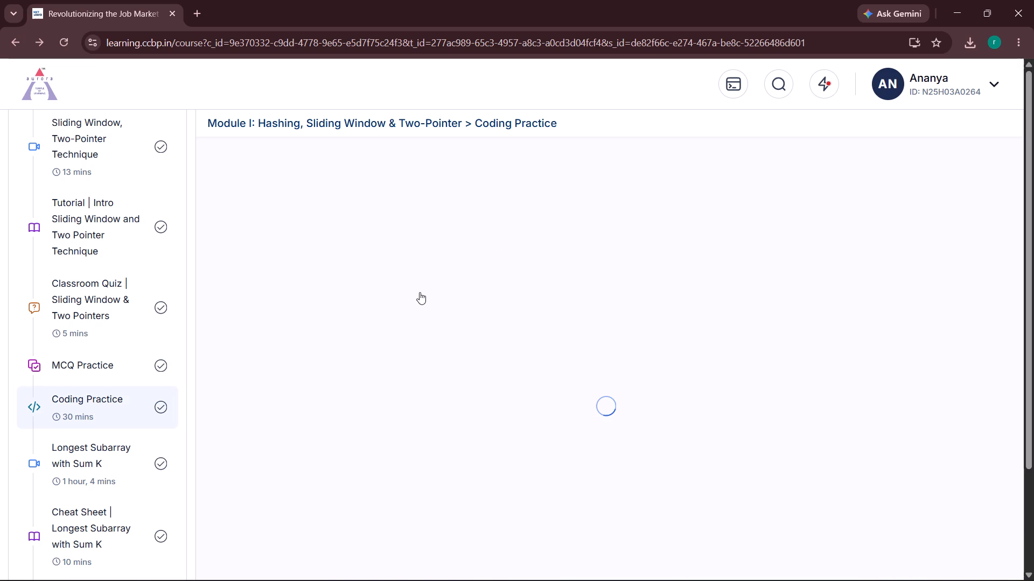
{"action": "left_click", "coordinate": [417, 265]}
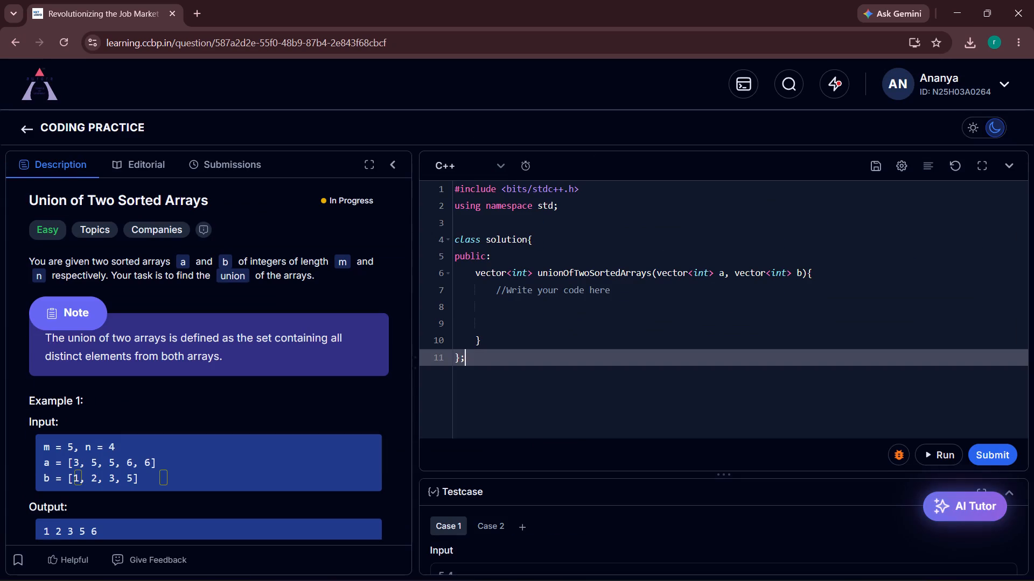
Replace all the starter code of Union of Two Sorted Arrays with the C++ solution copied from the report.
{"action": "key", "text": "ctrl+a"}
{"action": "key", "text": "BackSpace"}
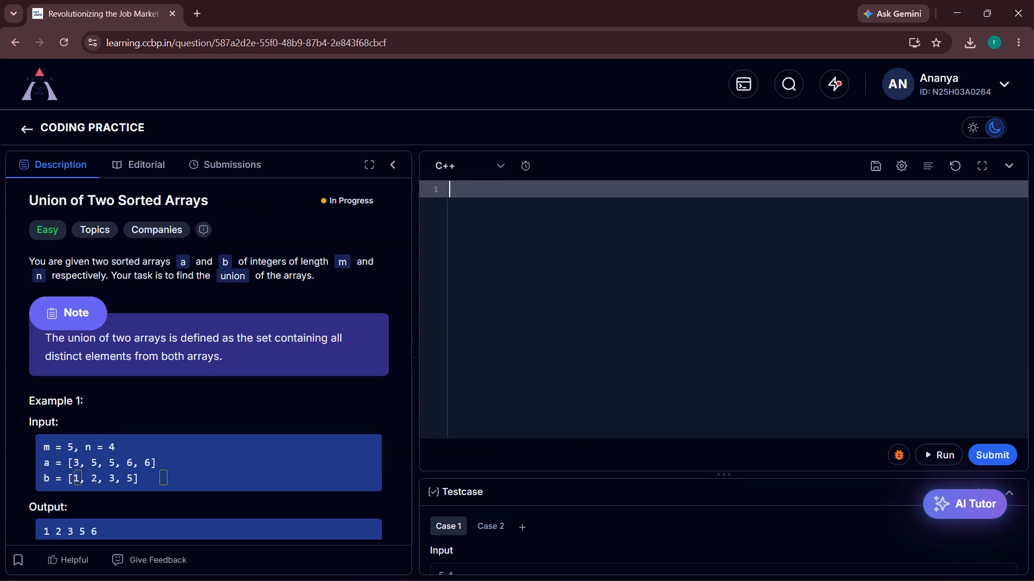
{"action": "key", "text": "ctrl+v"}
Run the solution on the sample test cases and enlarge the test case area to show the full Case 1 output.
{"action": "left_click", "coordinate": [932, 455]}
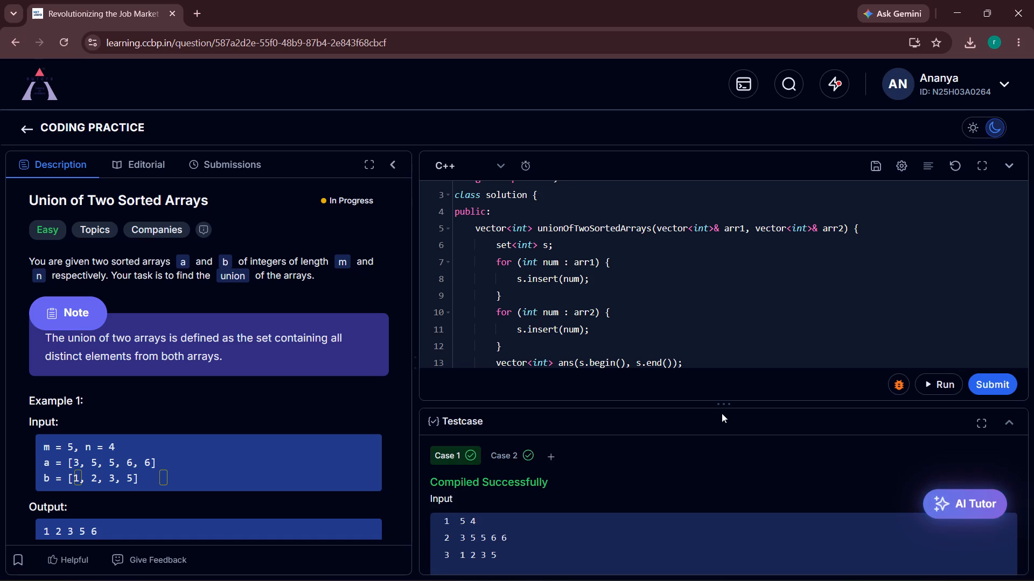
{"action": "left_click_drag", "start_coordinate": [727, 406], "coordinate": [739, 122]}
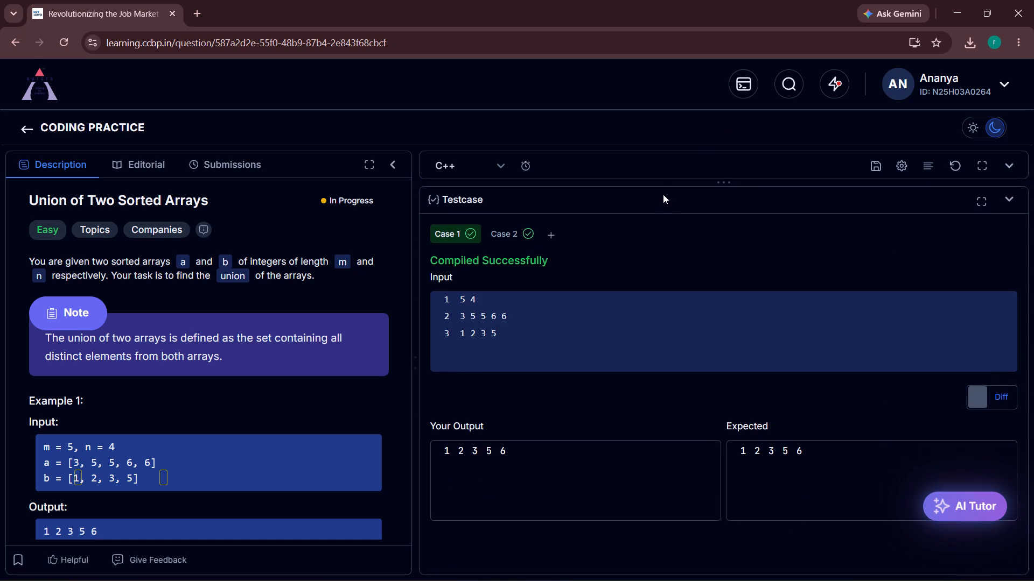
Capture the Case 1 output of Union of Two Sorted Arrays and replace the report's old Case 1 screenshot in Word with it.
{"action": "key", "text": "super+Print"}
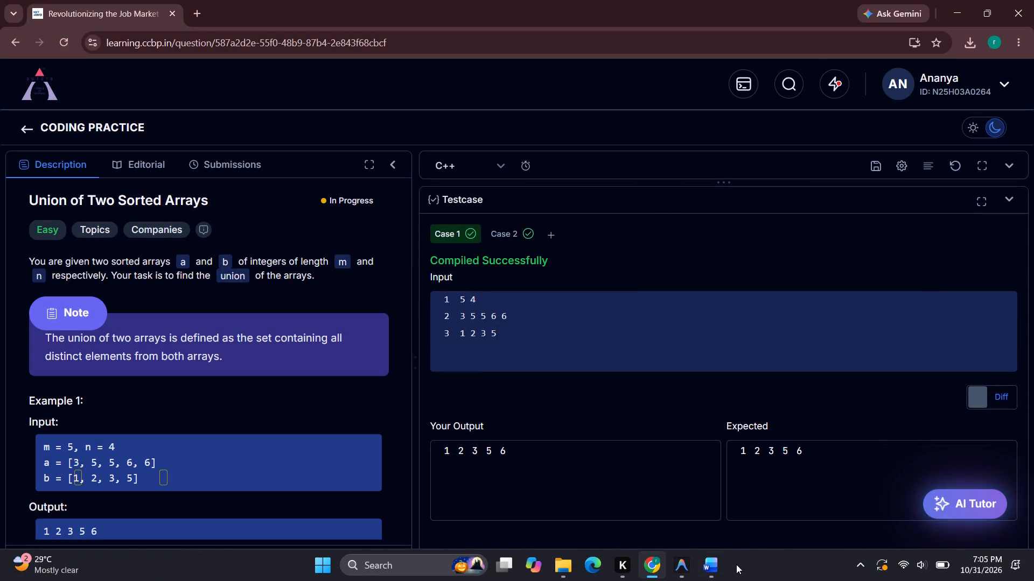
{"action": "left_click", "coordinate": [716, 571]}
{"action": "scroll", "coordinate": [389, 374], "scroll_direction": "down", "scroll_amount": 11}
{"action": "left_click", "coordinate": [421, 391]}
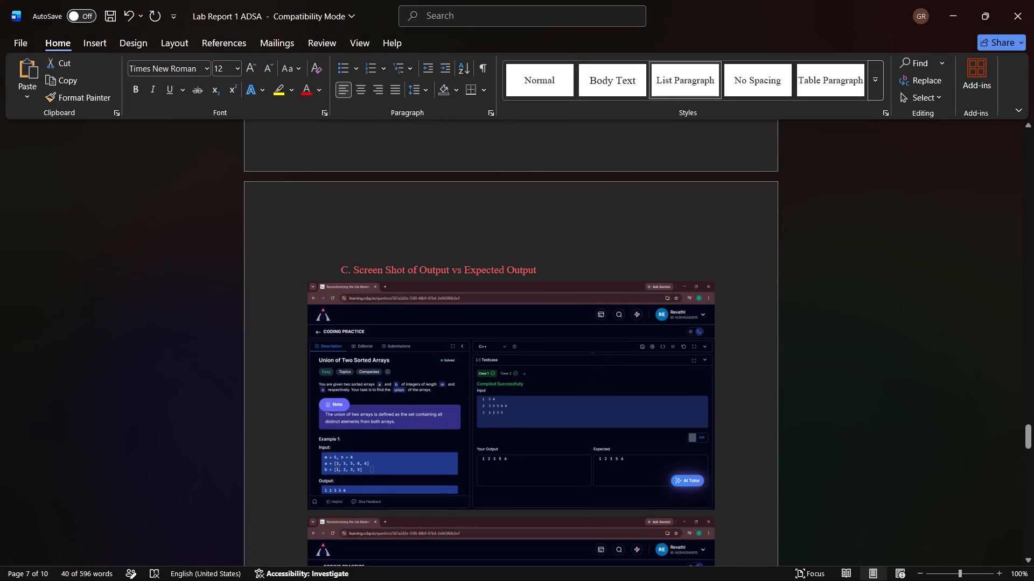
{"action": "key", "text": "BackSpace"}
{"action": "key", "text": "ctrl+v"}
Delete the report's old Case 2 screenshot for Union of Two Sorted Arrays and paste a new capture of the portal's Case 2 output.
{"action": "scroll", "coordinate": [623, 511], "scroll_direction": "down", "scroll_amount": 5}
{"action": "left_click", "coordinate": [620, 452]}
{"action": "key", "text": "BackSpace"}
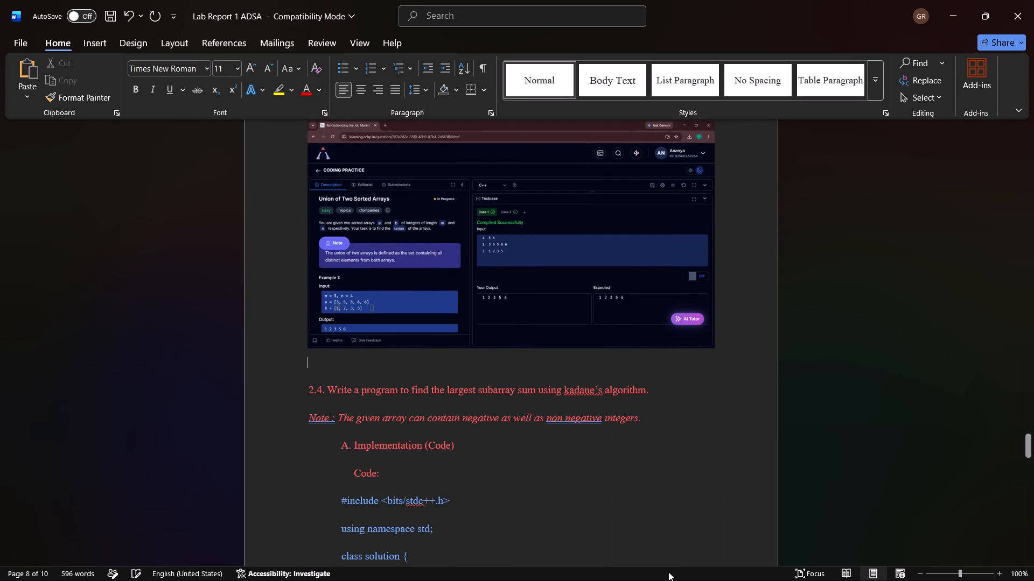
{"action": "left_click", "coordinate": [682, 573]}
{"action": "left_click", "coordinate": [683, 572]}
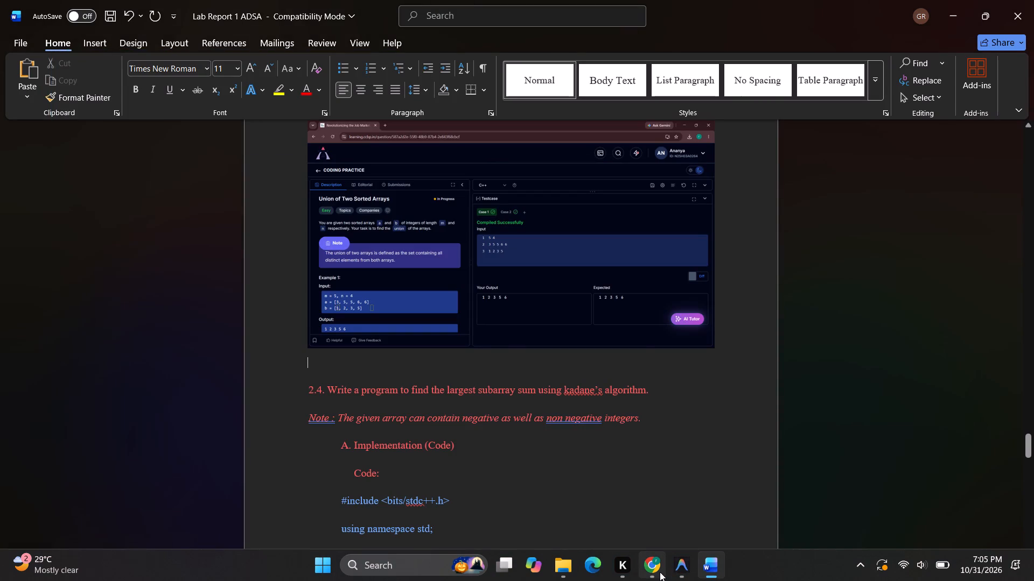
{"action": "left_click", "coordinate": [652, 513]}
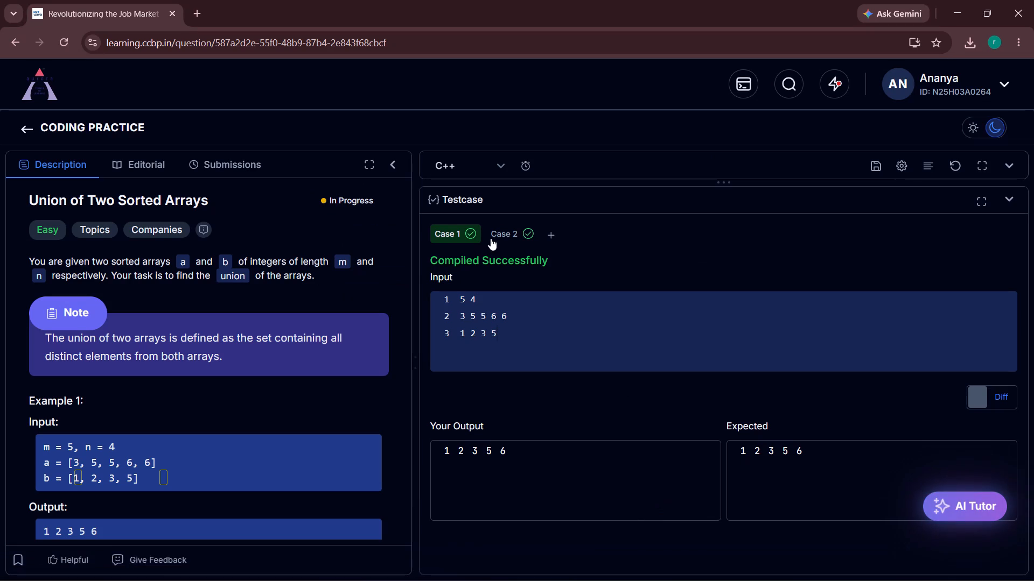
{"action": "left_click", "coordinate": [494, 231]}
{"action": "key", "text": "super+Print"}
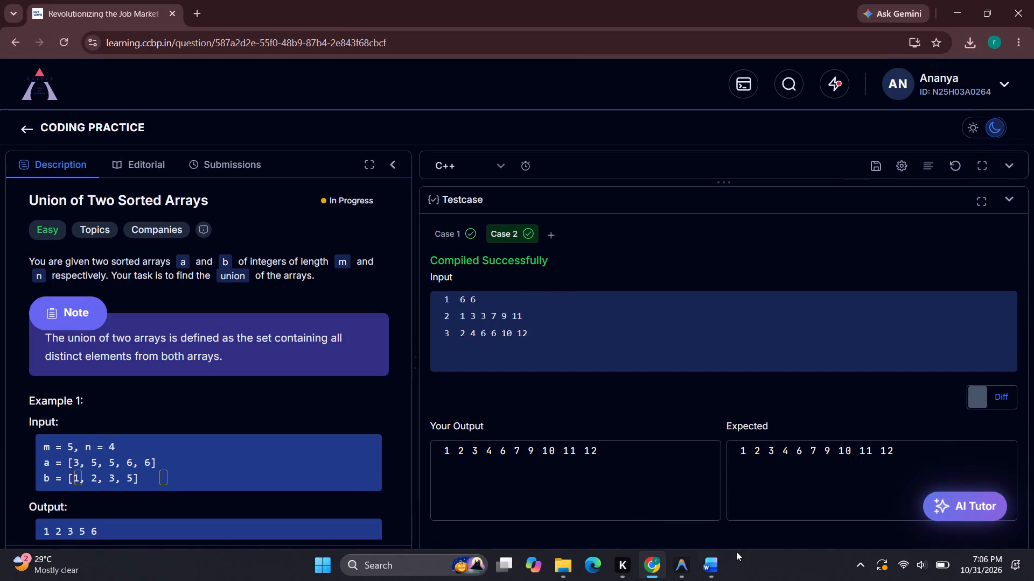
{"action": "left_click", "coordinate": [703, 572]}
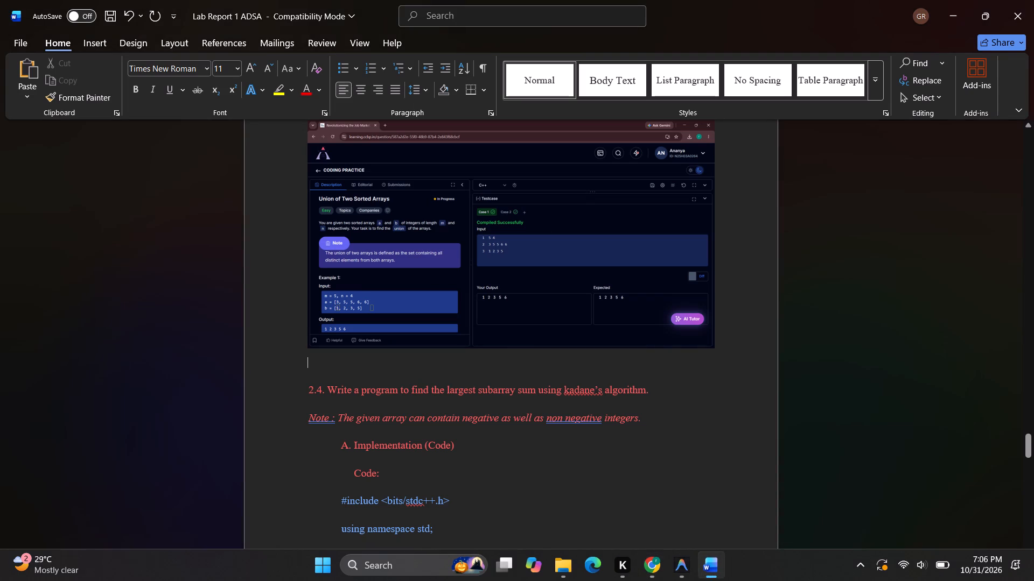
{"action": "key", "text": "ctrl+v"}
Copy the full C++ code of question 2.4, the largest subarray sum using Kadane's algorithm, from the report.
{"action": "scroll", "coordinate": [701, 423], "scroll_direction": "down", "scroll_amount": 9}
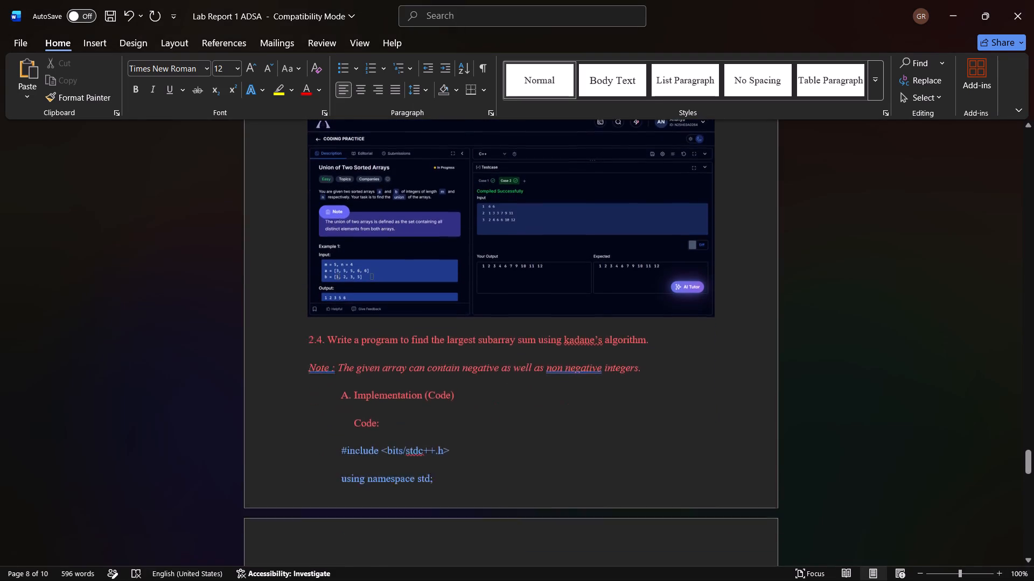
{"action": "scroll", "coordinate": [749, 424], "scroll_direction": "down", "scroll_amount": 2}
{"action": "left_click_drag", "start_coordinate": [340, 324], "coordinate": [376, 447]}
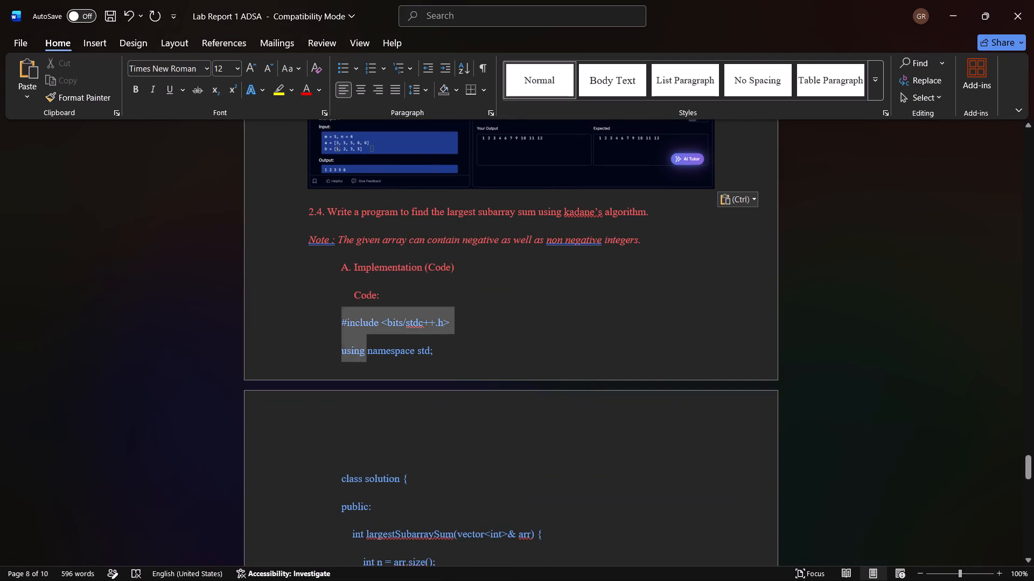
{"action": "left_click_drag", "start_coordinate": [376, 447], "coordinate": [404, 462]}
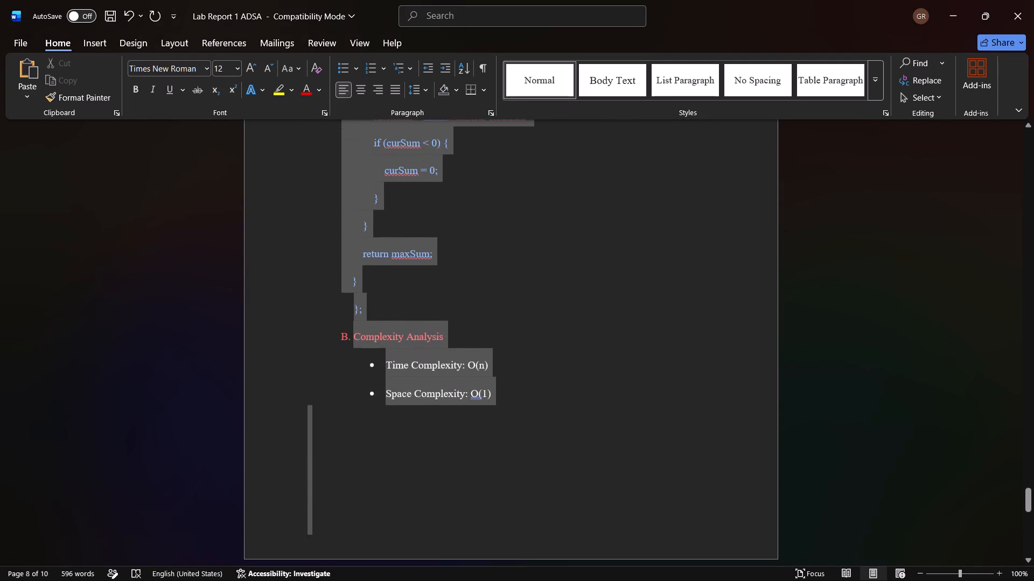
{"action": "left_click_drag", "start_coordinate": [404, 462], "coordinate": [413, 297]}
{"action": "key", "text": "ctrl+c"}
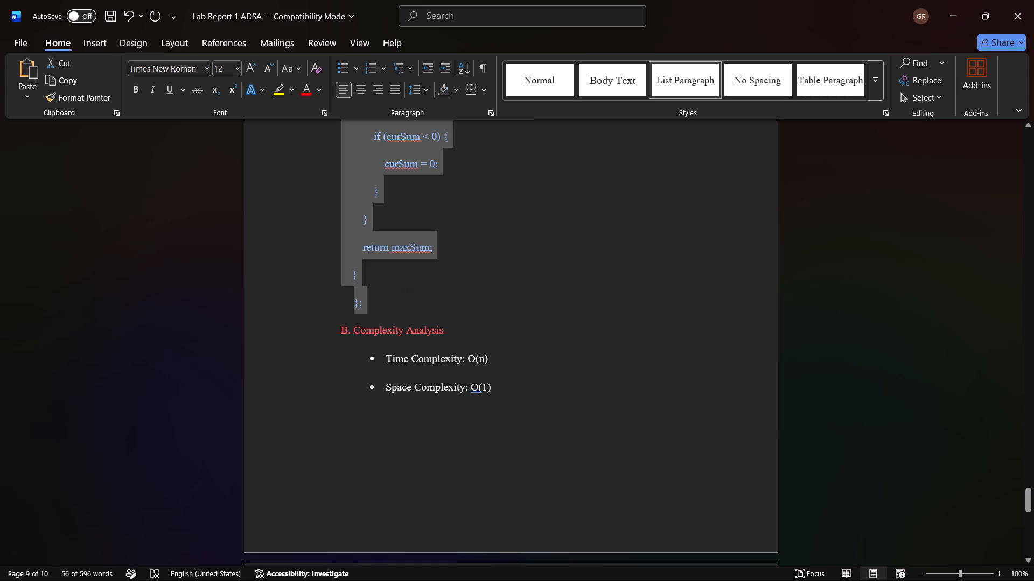
Switch to the portal in Chrome and submit the Union of Two Sorted Arrays solution.
{"action": "left_click", "coordinate": [655, 565]}
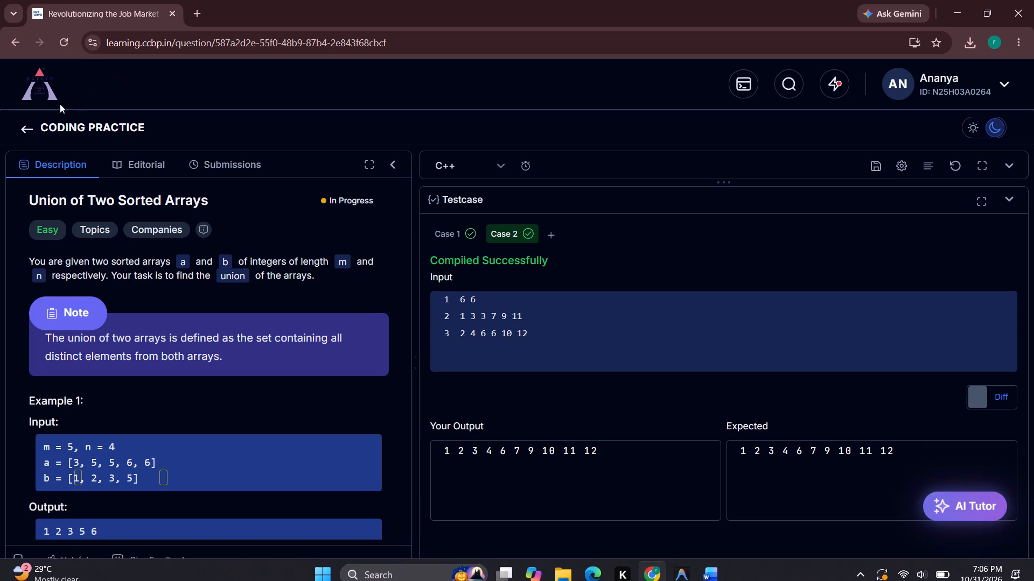
{"action": "left_click_drag", "start_coordinate": [772, 180], "coordinate": [791, 580]}
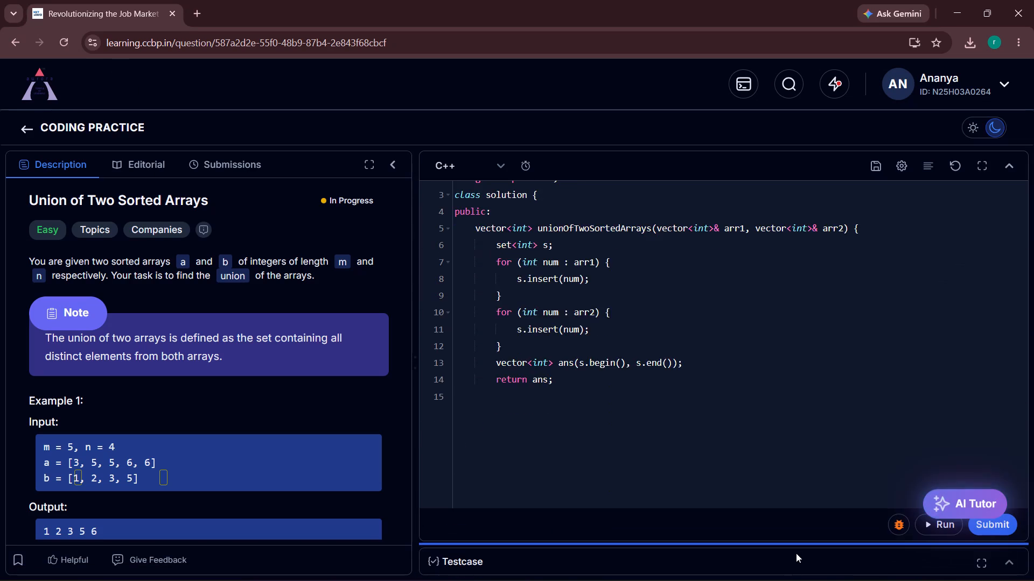
{"action": "left_click_drag", "start_coordinate": [843, 547], "coordinate": [870, 266]}
{"action": "left_click", "coordinate": [990, 245]}
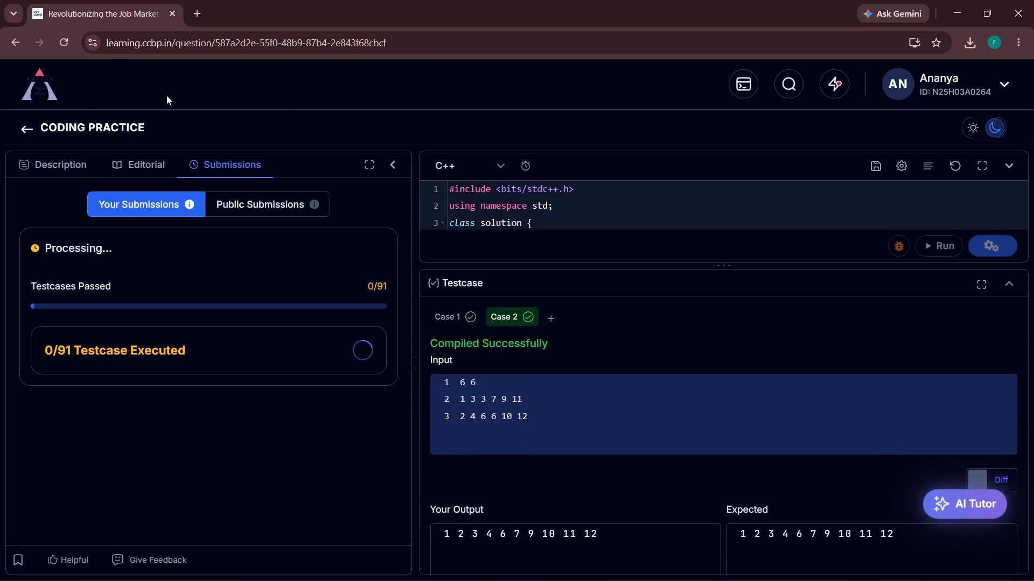
Return to the course outline and open the Largest Subarray Sum question from its Coding Practice set.
{"action": "left_click", "coordinate": [20, 126]}
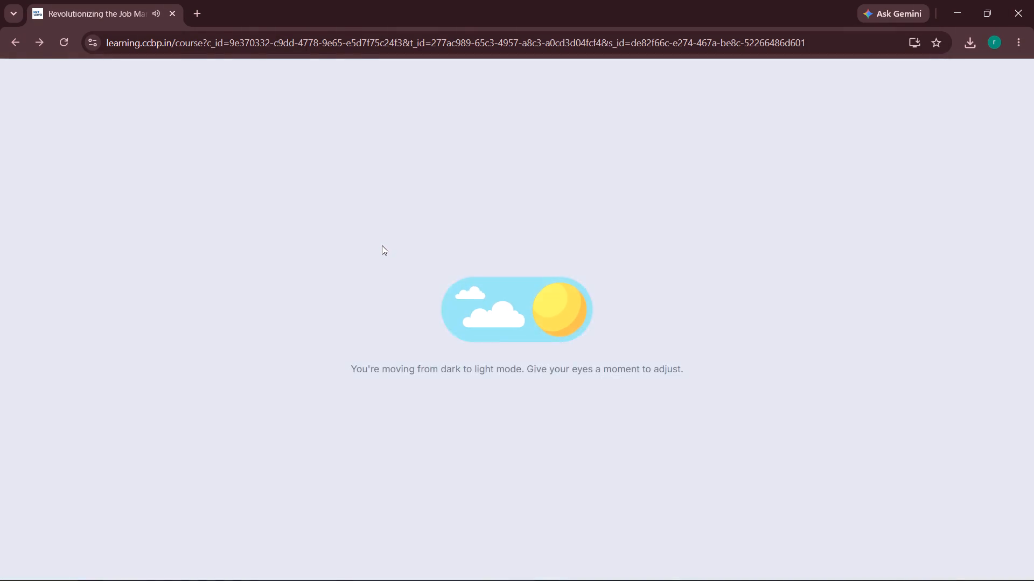
{"action": "scroll", "coordinate": [80, 254], "scroll_direction": "down", "scroll_amount": 2}
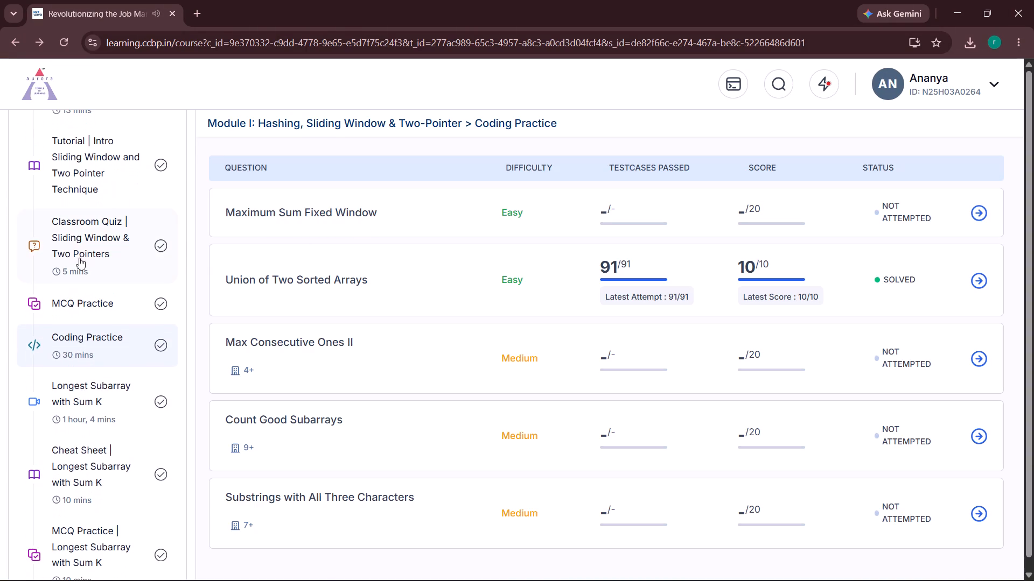
{"action": "scroll", "coordinate": [79, 258], "scroll_direction": "down", "scroll_amount": 6}
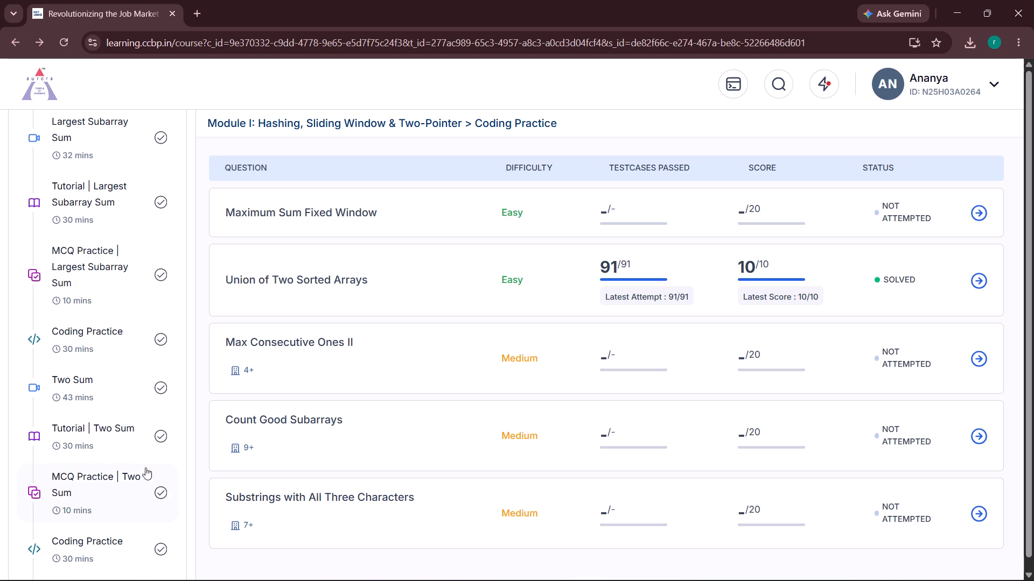
{"action": "left_click", "coordinate": [124, 344]}
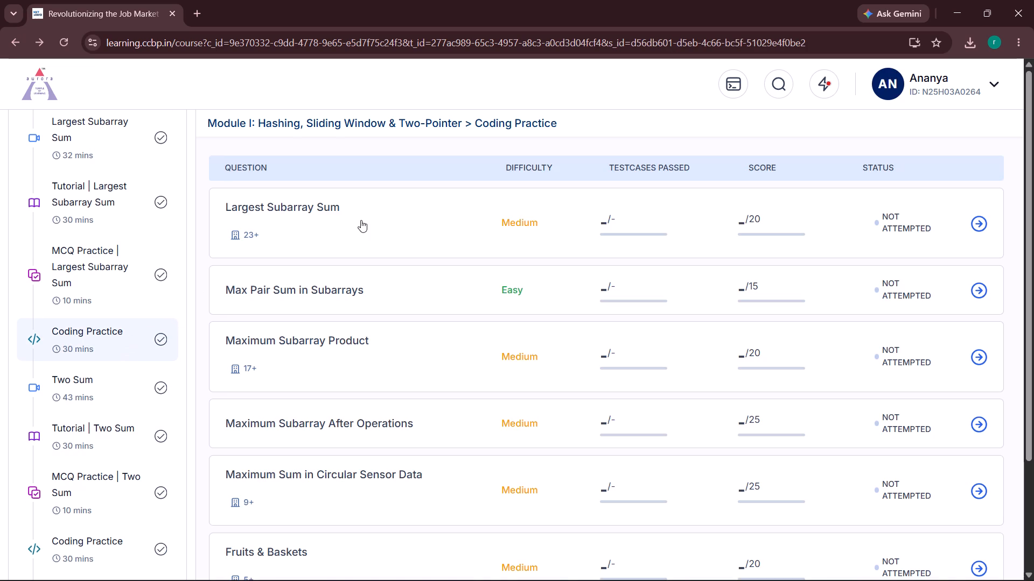
{"action": "left_click", "coordinate": [361, 220]}
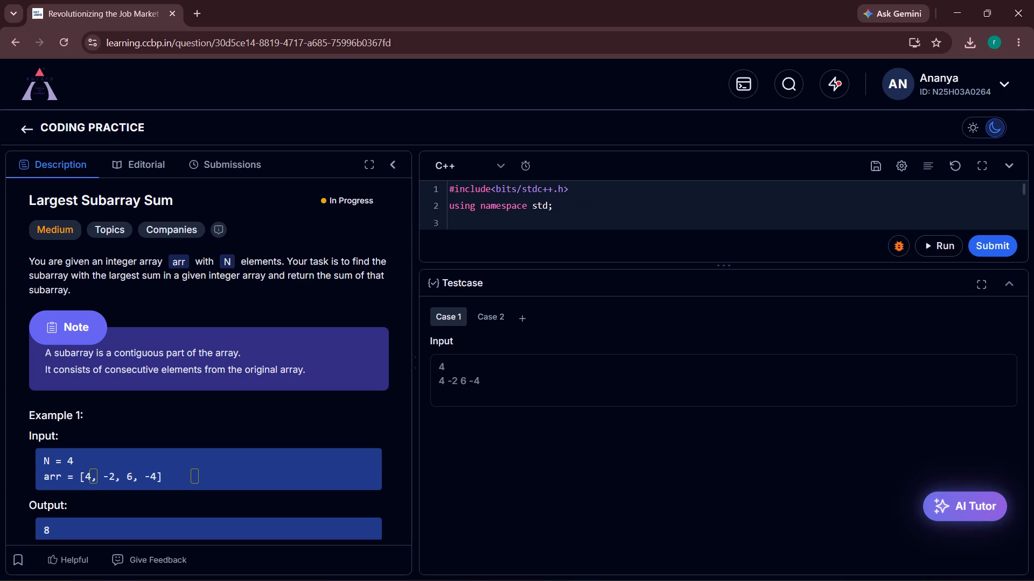
Replace all the starter code of Largest Subarray Sum with the C++ solution copied from the report.
{"action": "left_click_drag", "start_coordinate": [611, 263], "coordinate": [642, 467]}
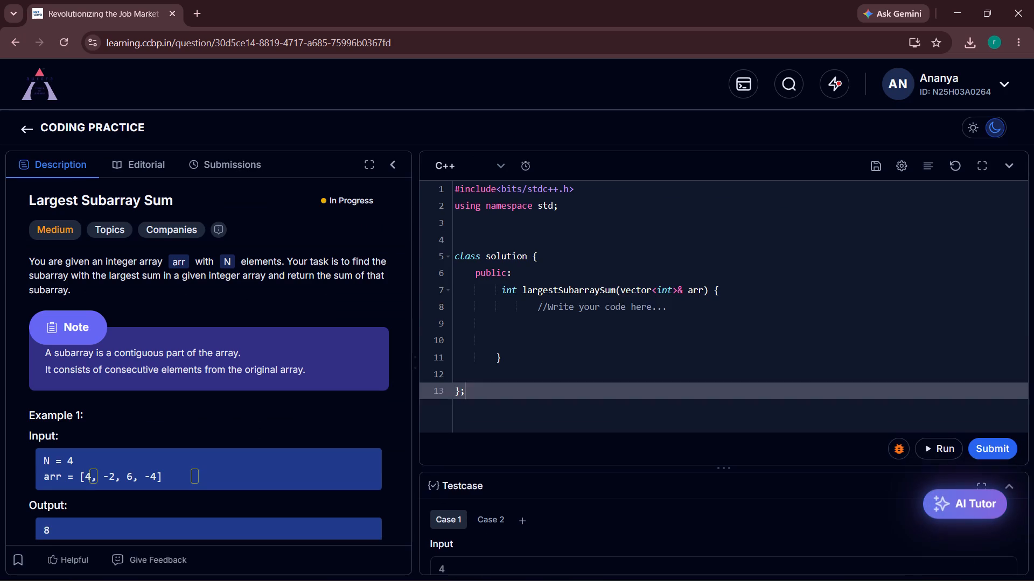
{"action": "left_click", "coordinate": [613, 302]}
{"action": "key", "text": "ctrl+a"}
{"action": "key", "text": "BackSpace"}
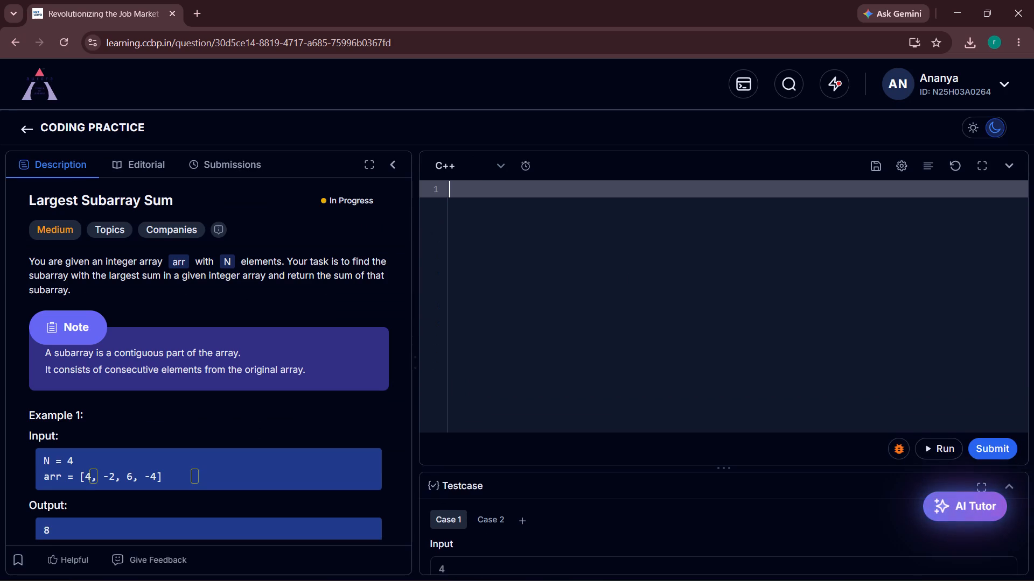
{"action": "key", "text": "ctrl+v"}
Run the solution on the sample test cases and enlarge the test case area to show the full Case 1 output.
{"action": "left_click", "coordinate": [930, 451]}
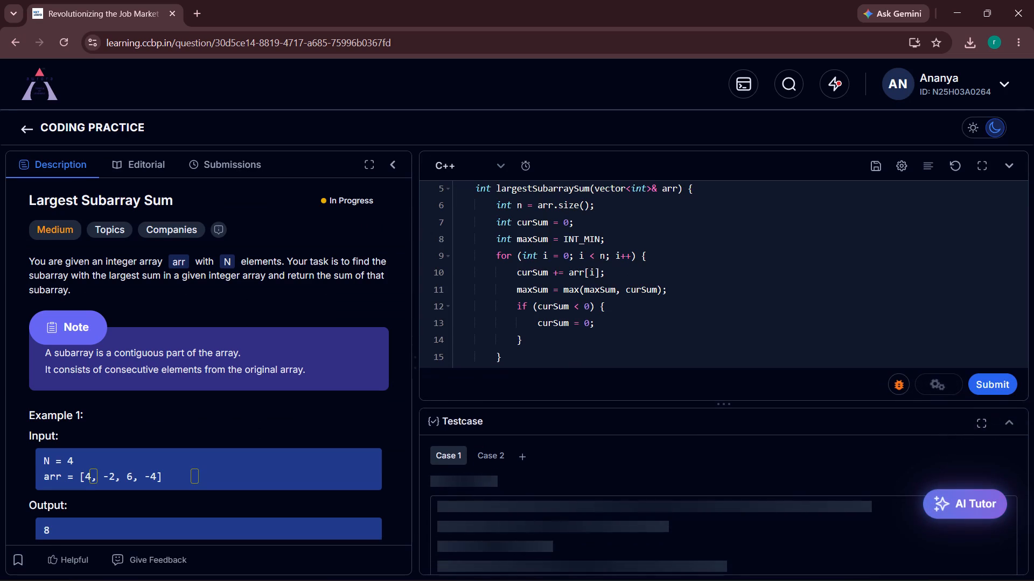
{"action": "left_click_drag", "start_coordinate": [661, 405], "coordinate": [693, 199]}
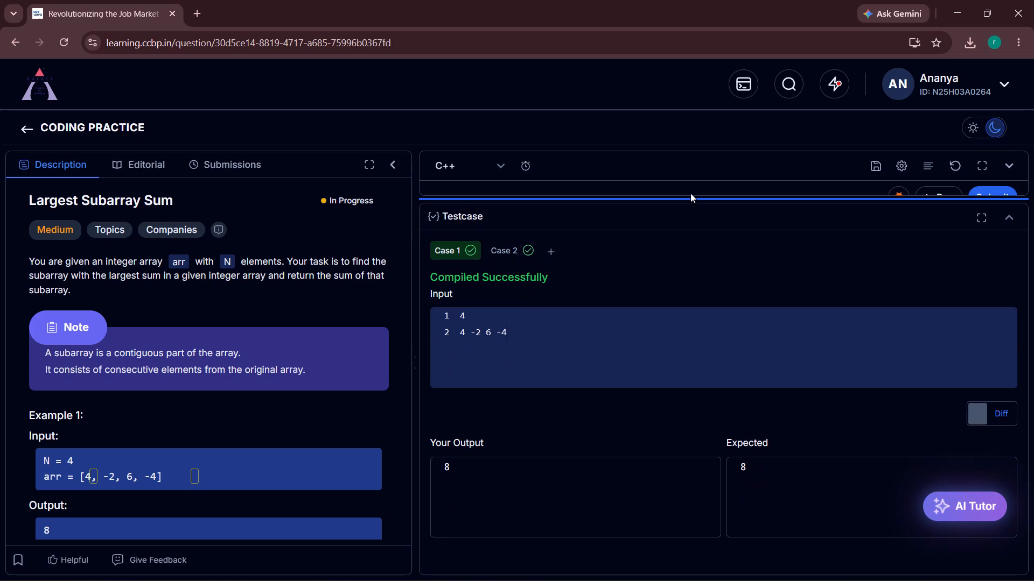
{"action": "left_click_drag", "start_coordinate": [690, 193], "coordinate": [687, 169]}
{"action": "left_click_drag", "start_coordinate": [664, 197], "coordinate": [665, 180]}
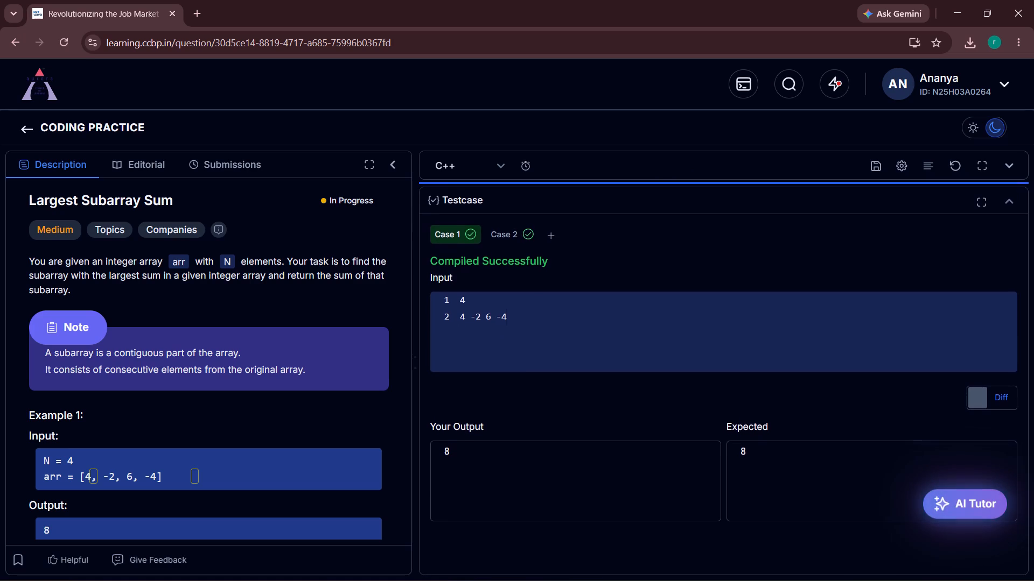
{"action": "left_click_drag", "start_coordinate": [665, 180], "coordinate": [663, 178]}
{"action": "left_click_drag", "start_coordinate": [668, 180], "coordinate": [663, 157]}
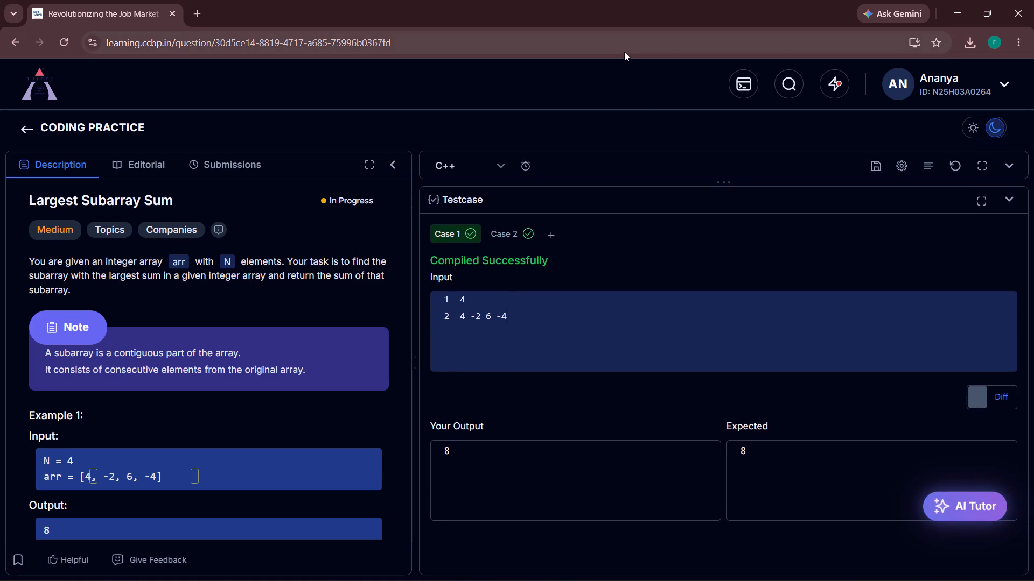
Capture the Case 1 output of Largest Subarray Sum and replace the report's old Case 1 screenshot in Word with it.
{"action": "key", "text": "super+Print"}
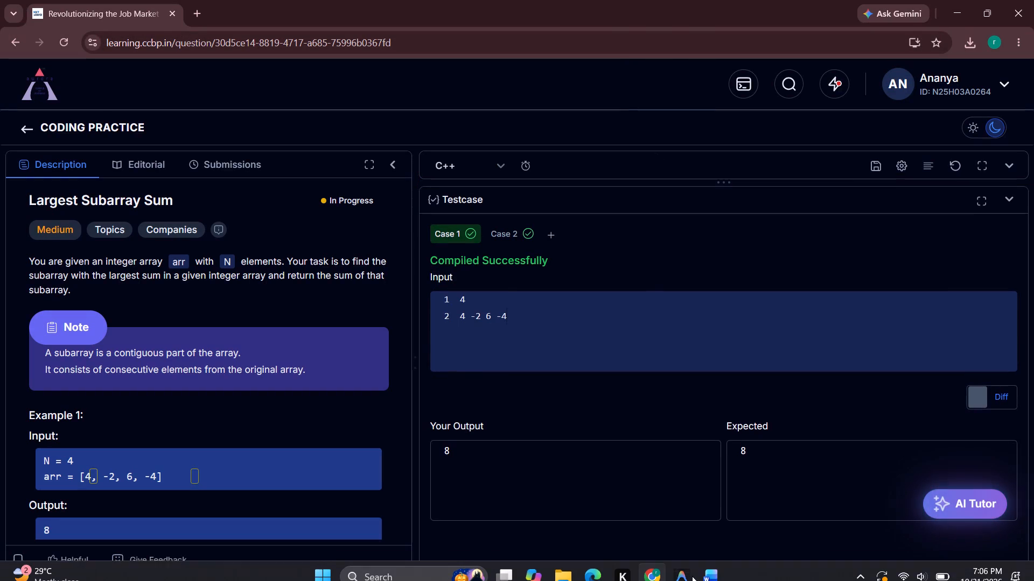
{"action": "left_click", "coordinate": [699, 565]}
{"action": "scroll", "coordinate": [638, 503], "scroll_direction": "down", "scroll_amount": 13}
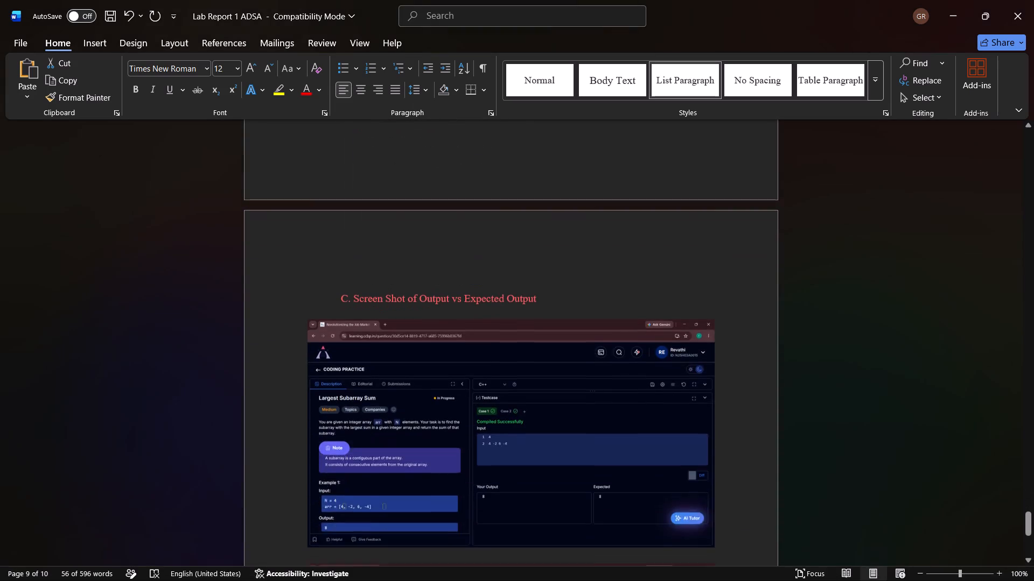
{"action": "left_click", "coordinate": [438, 369]}
{"action": "key", "text": "BackSpace"}
{"action": "key", "text": "ctrl+v"}
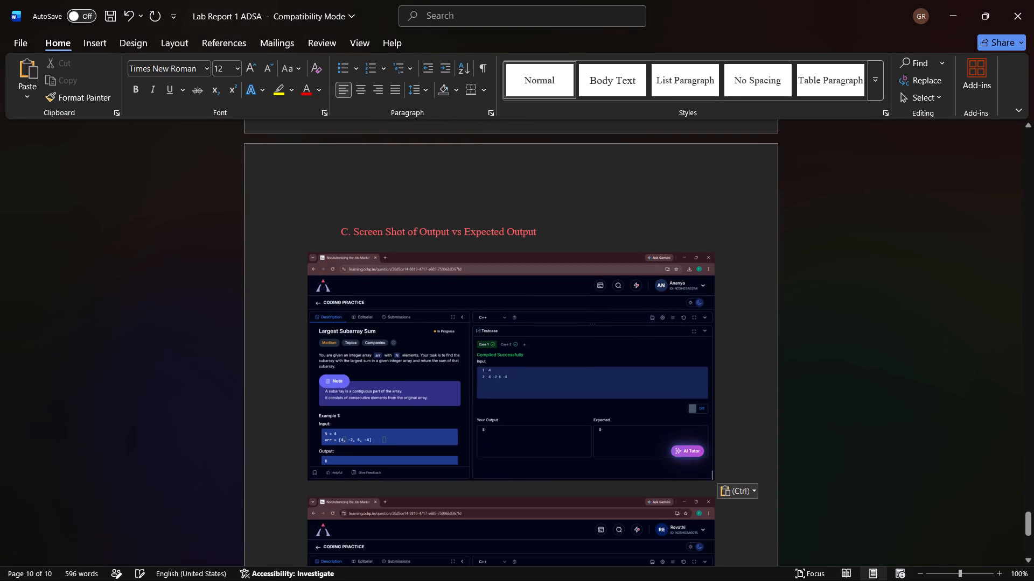
Delete the report's old Case 2 screenshot for Largest Subarray Sum and paste a new capture of the portal's Case 2 output.
{"action": "scroll", "coordinate": [457, 353], "scroll_direction": "down", "scroll_amount": 5}
{"action": "left_click", "coordinate": [536, 410]}
{"action": "key", "text": "BackSpace"}
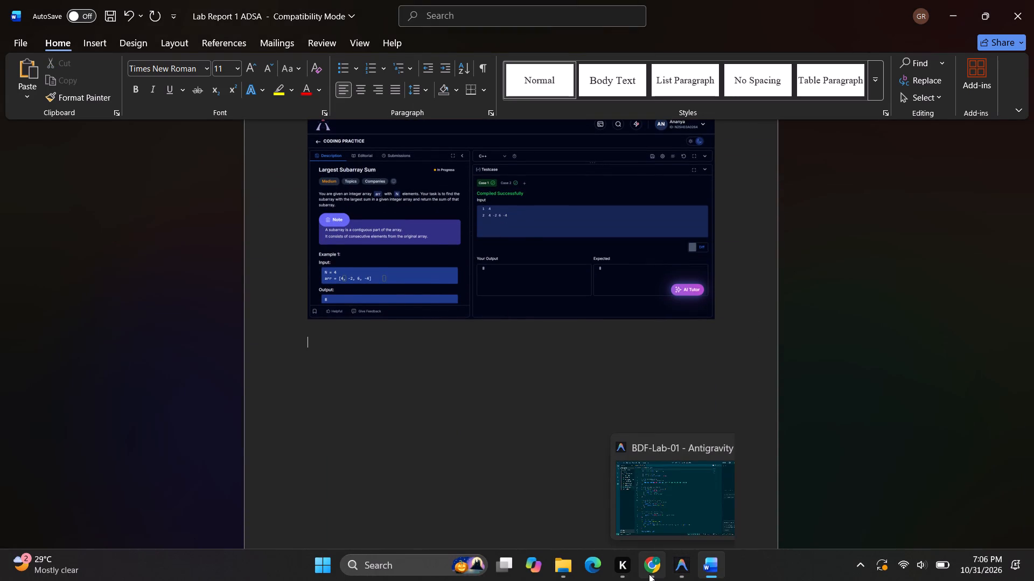
{"action": "left_click", "coordinate": [649, 574]}
{"action": "left_click", "coordinate": [510, 235]}
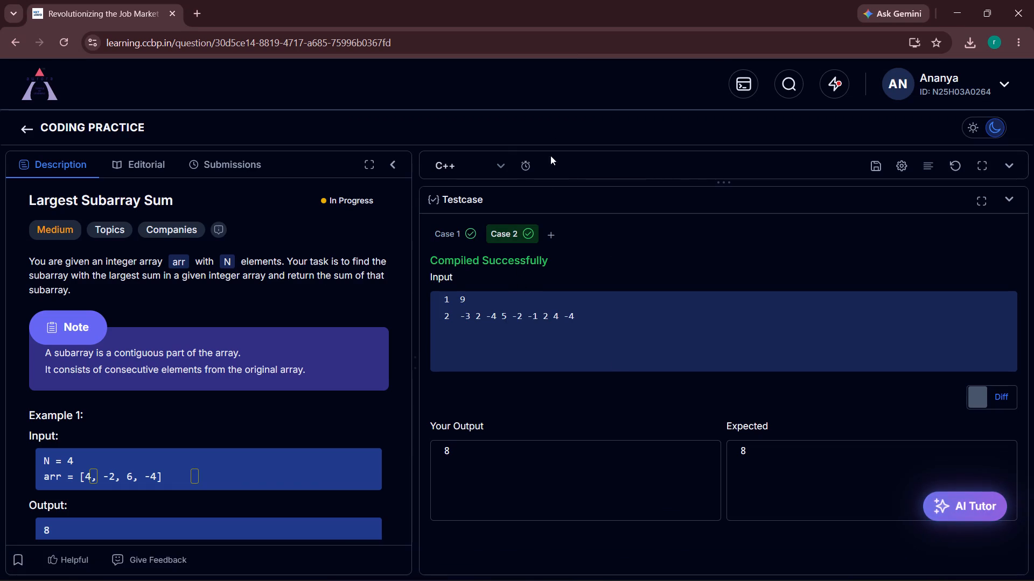
{"action": "key", "text": "super+F12"}
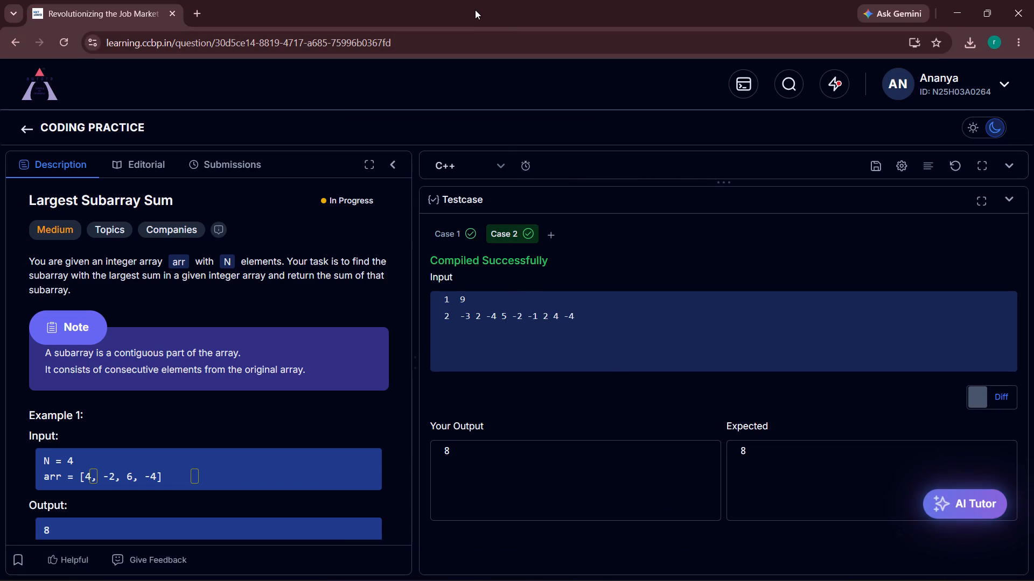
{"action": "key", "text": "super+F12"}
{"action": "key", "text": "super+Print"}
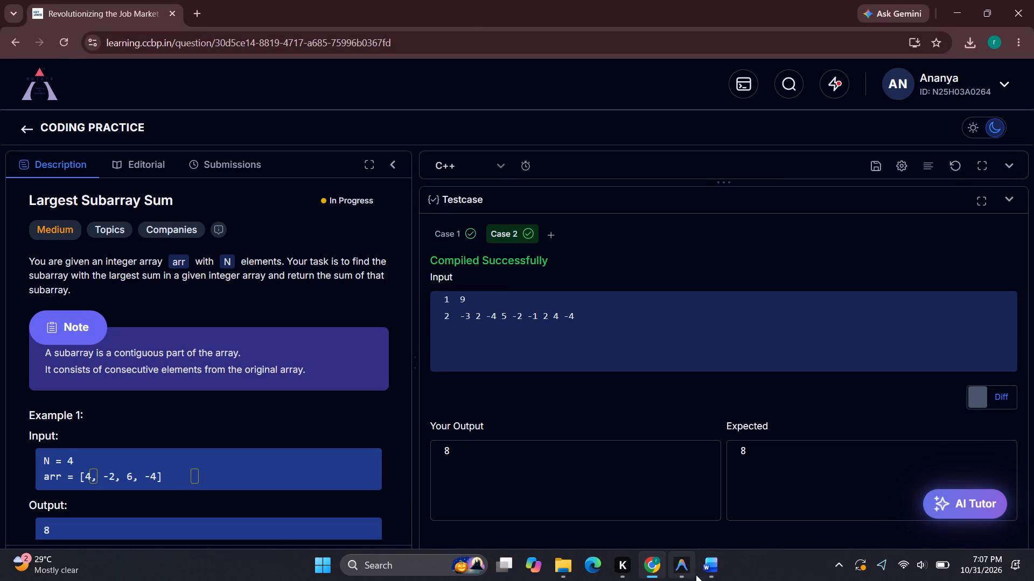
{"action": "left_click", "coordinate": [723, 580]}
{"action": "key", "text": "ctrl+v"}
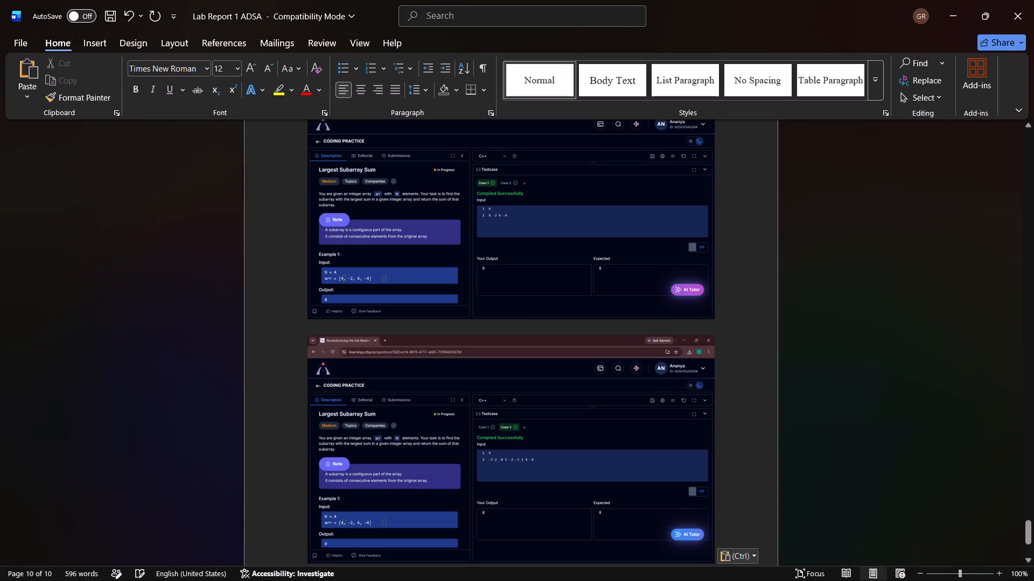
Change the last two digits of the student's roll number on the report's certificate page.
{"action": "scroll", "coordinate": [501, 282], "scroll_direction": "up", "scroll_amount": 1}
{"action": "scroll", "coordinate": [506, 197], "scroll_direction": "up", "scroll_amount": 12}
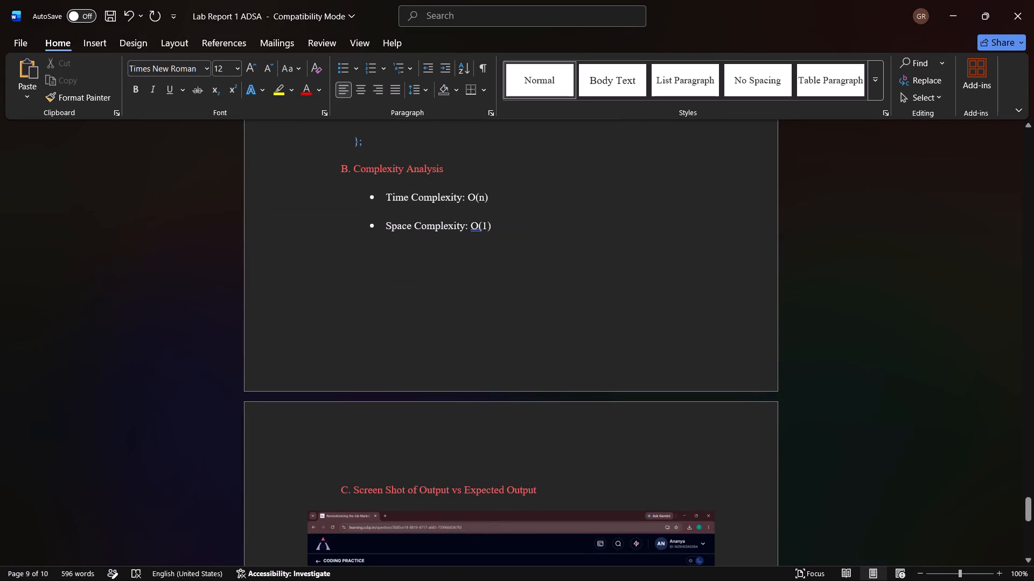
{"action": "scroll", "coordinate": [489, 223], "scroll_direction": "down", "scroll_amount": 5}
{"action": "scroll", "coordinate": [476, 252], "scroll_direction": "up", "scroll_amount": 5}
{"action": "scroll", "coordinate": [486, 225], "scroll_direction": "up", "scroll_amount": 19}
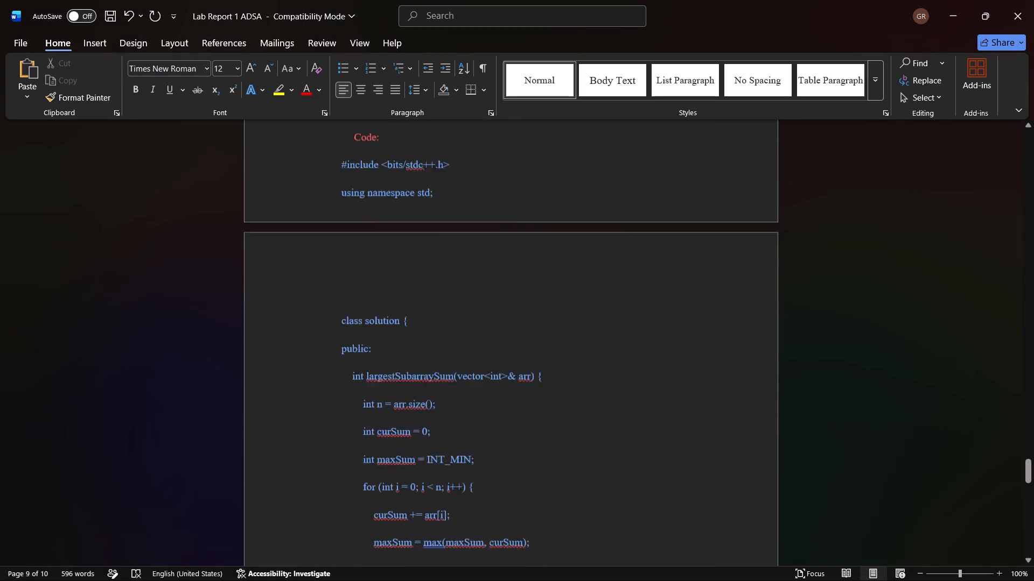
{"action": "scroll", "coordinate": [503, 212], "scroll_direction": "up", "scroll_amount": 20}
{"action": "scroll", "coordinate": [503, 212], "scroll_direction": "up", "scroll_amount": 19}
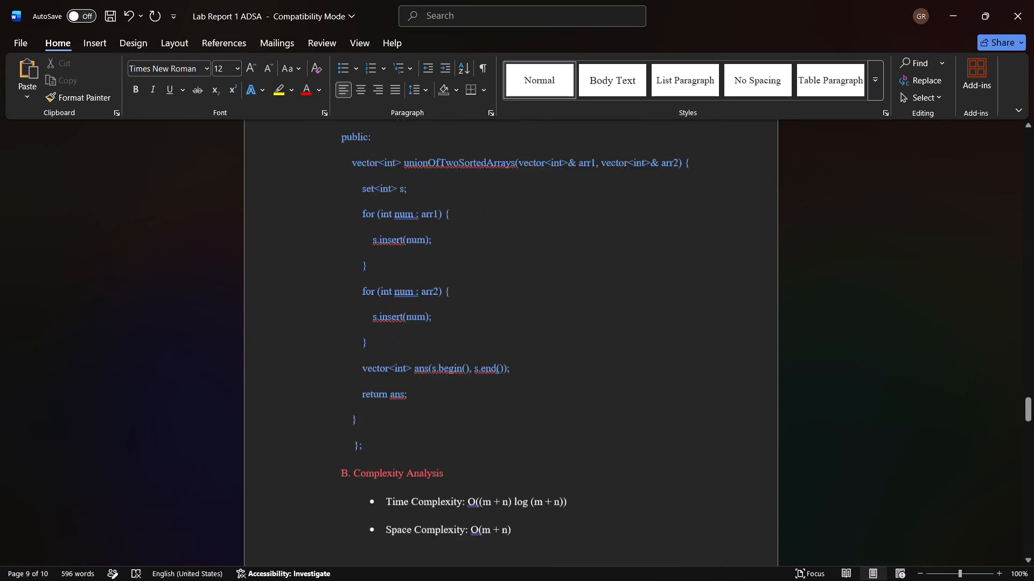
{"action": "scroll", "coordinate": [510, 193], "scroll_direction": "up", "scroll_amount": 12}
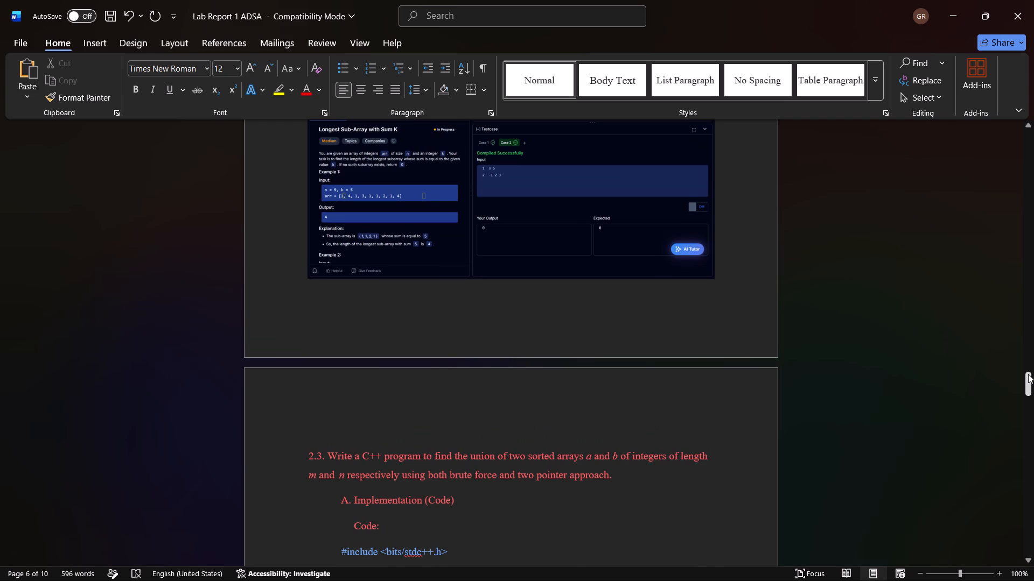
{"action": "left_click_drag", "start_coordinate": [1028, 378], "coordinate": [1011, 256]}
{"action": "left_click_drag", "start_coordinate": [1011, 256], "coordinate": [1011, 243]}
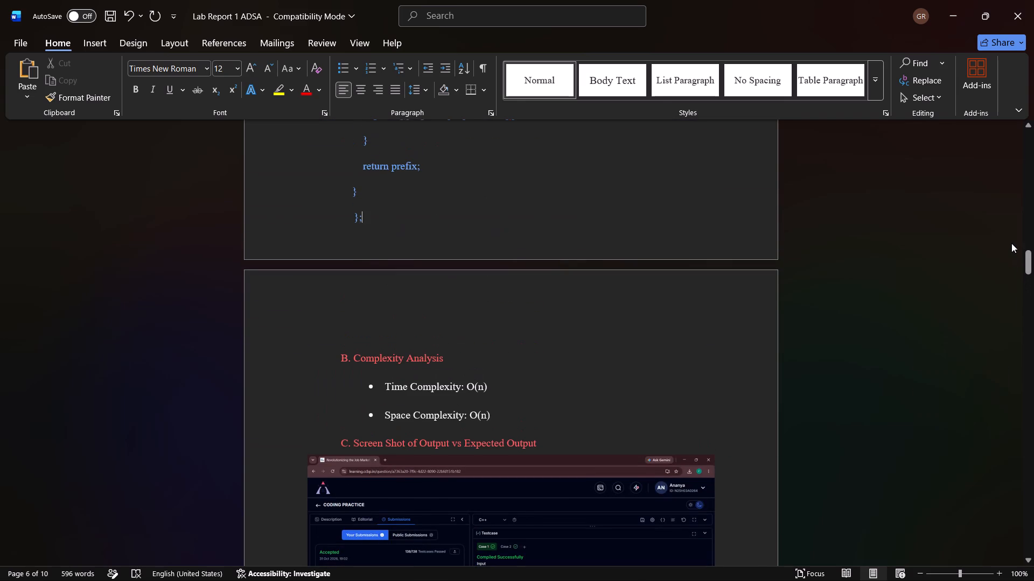
{"action": "left_click_drag", "start_coordinate": [1011, 243], "coordinate": [1029, 242]}
{"action": "left_click_drag", "start_coordinate": [1024, 261], "coordinate": [1010, 187]}
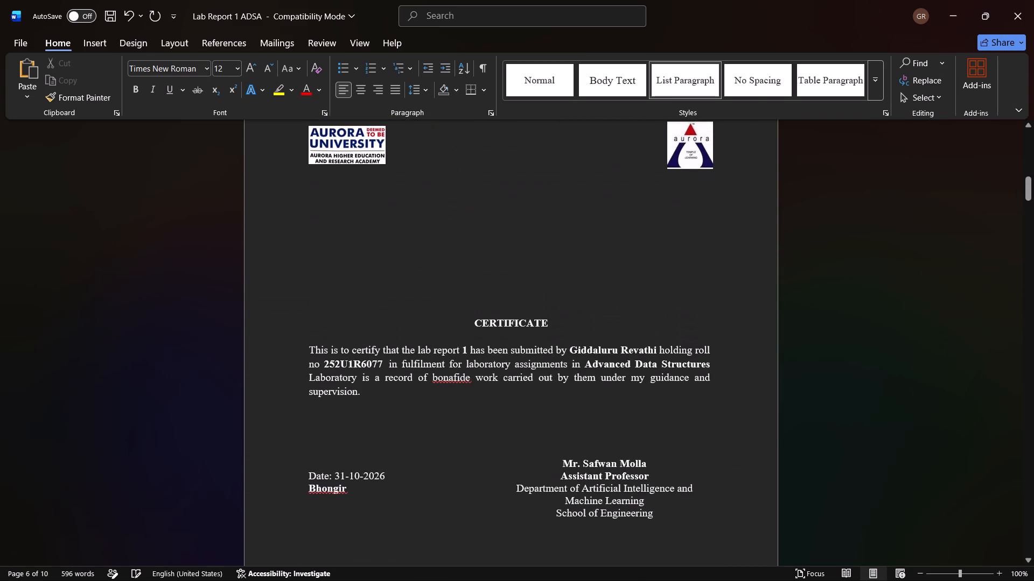
{"action": "scroll", "coordinate": [364, 387], "scroll_direction": "down", "scroll_amount": 20}
{"action": "scroll", "coordinate": [364, 387], "scroll_direction": "down", "scroll_amount": 2}
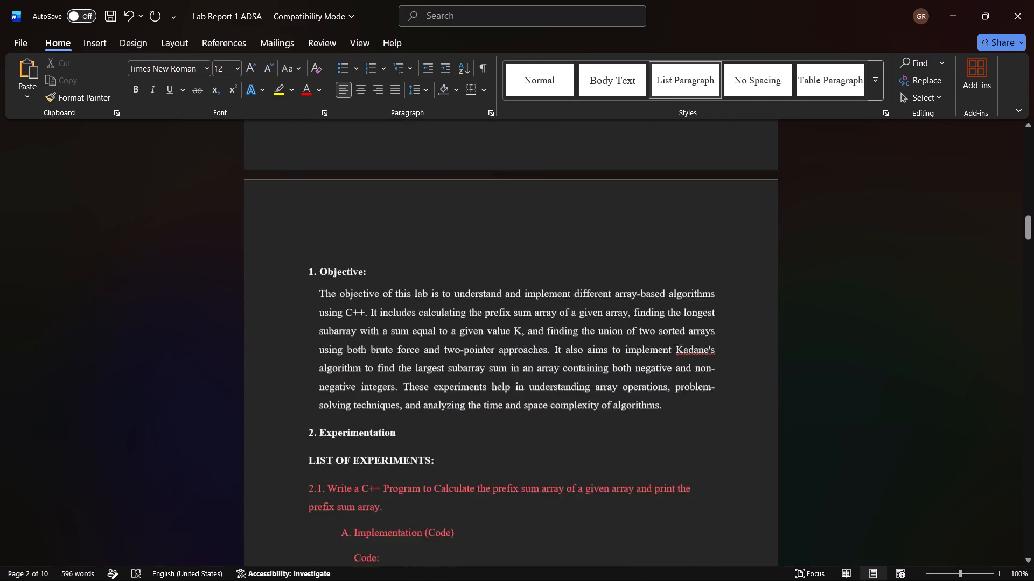
{"action": "scroll", "coordinate": [401, 370], "scroll_direction": "up", "scroll_amount": 7}
{"action": "scroll", "coordinate": [406, 346], "scroll_direction": "up", "scroll_amount": 20}
{"action": "scroll", "coordinate": [406, 346], "scroll_direction": "up", "scroll_amount": 4}
{"action": "scroll", "coordinate": [420, 330], "scroll_direction": "down", "scroll_amount": 2}
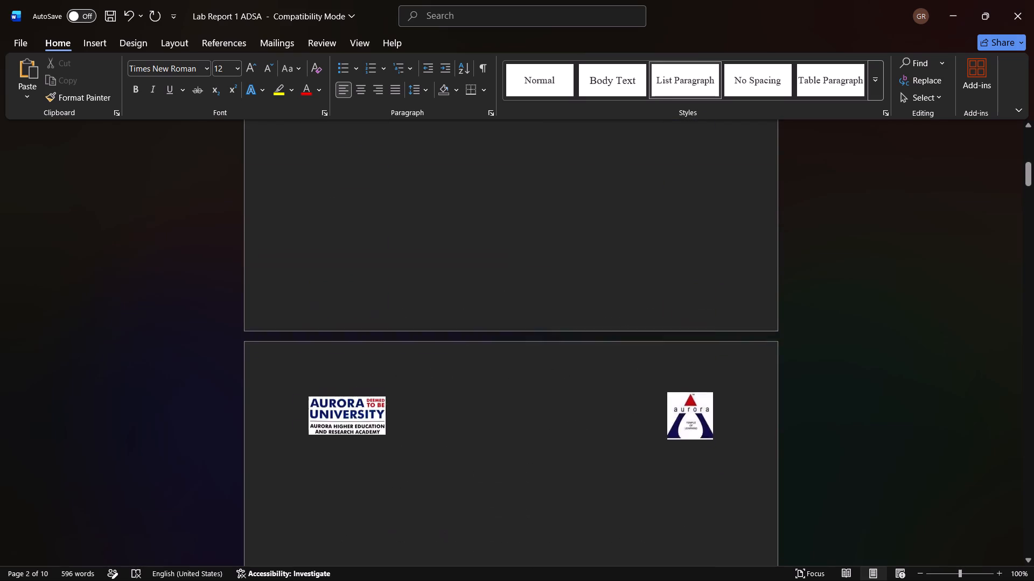
{"action": "scroll", "coordinate": [420, 330], "scroll_direction": "down", "scroll_amount": 10}
{"action": "left_click", "coordinate": [383, 263]}
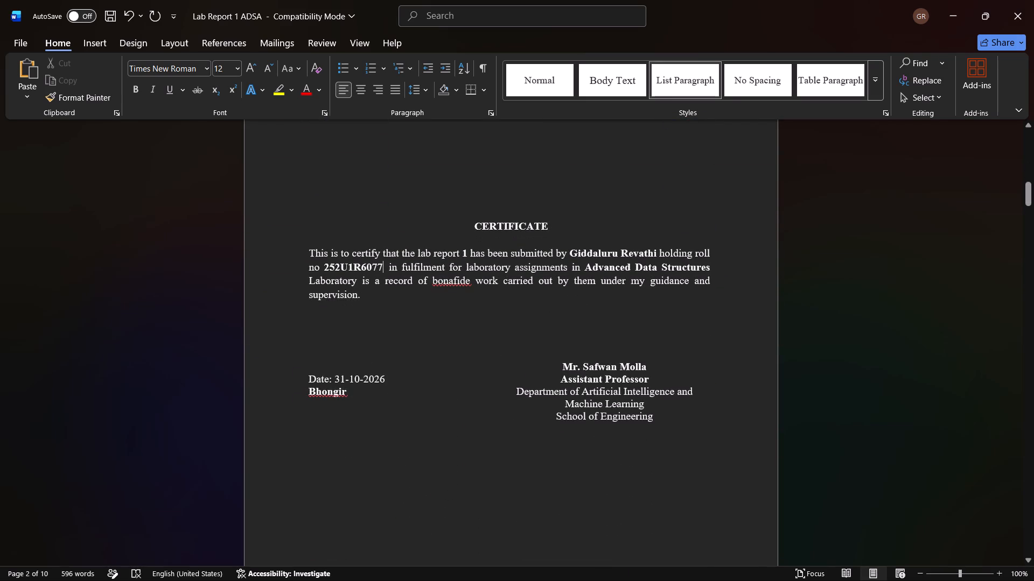
{"action": "key", "text": "BackSpace"}
{"action": "key", "text": "BackSpace"}
{"action": "type", "text": "62"}
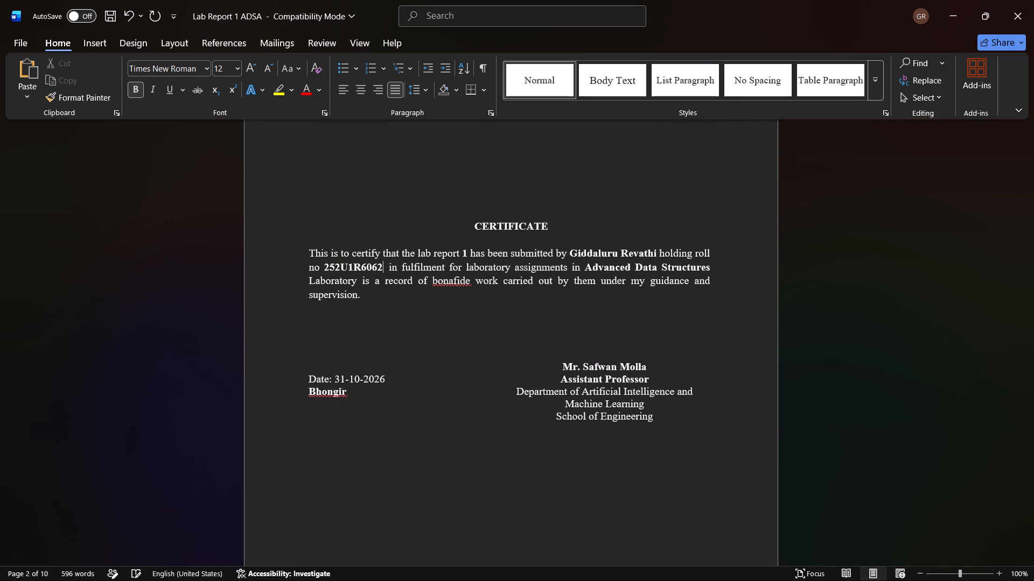
Replace the submitting student's name in the certificate paragraph with the new student's initial and first name.
{"action": "left_click", "coordinate": [657, 256]}
{"action": "key", "text": "BackSpace"}
{"action": "key", "text": "BackSpace"}
{"action": "key", "text": "BackSpace"}
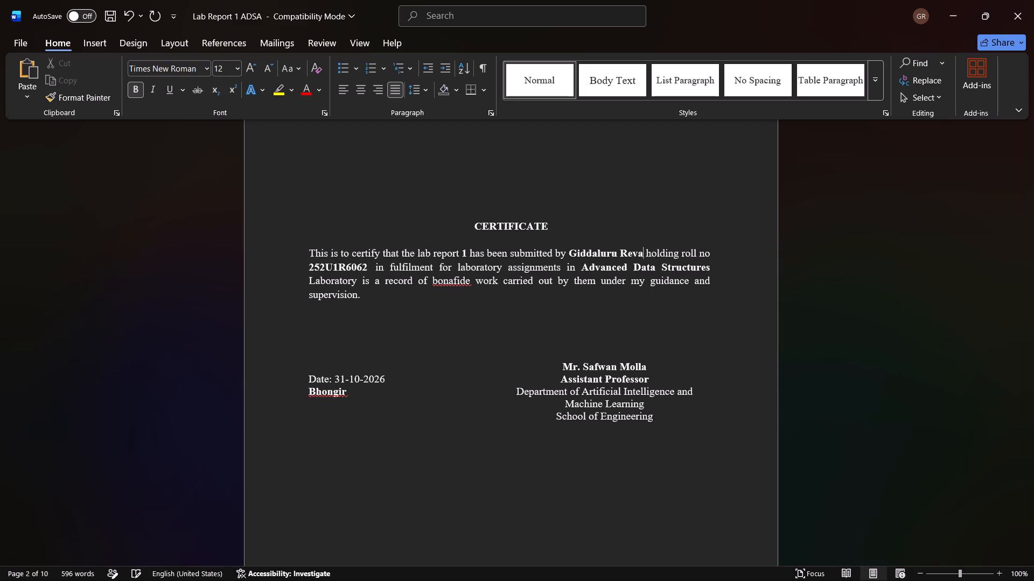
{"action": "key", "text": "BackSpace"}
{"action": "key", "text": "BackSpace"}
{"action": "key", "text": "BackSpace"}
{"action": "key", "text": "BackSpace"}
{"action": "key", "text": "BackSpace"}
{"action": "key", "text": "BackSpace"}
{"action": "key", "text": "BackSpace"}
{"action": "key", "text": "BackSpace"}
{"action": "key", "text": "BackSpace"}
{"action": "key", "text": "BackSpace"}
{"action": "key", "text": "BackSpace"}
{"action": "key", "text": "BackSpace"}
{"action": "key", "text": "BackSpace"}
{"action": "key", "text": "BackSpace"}
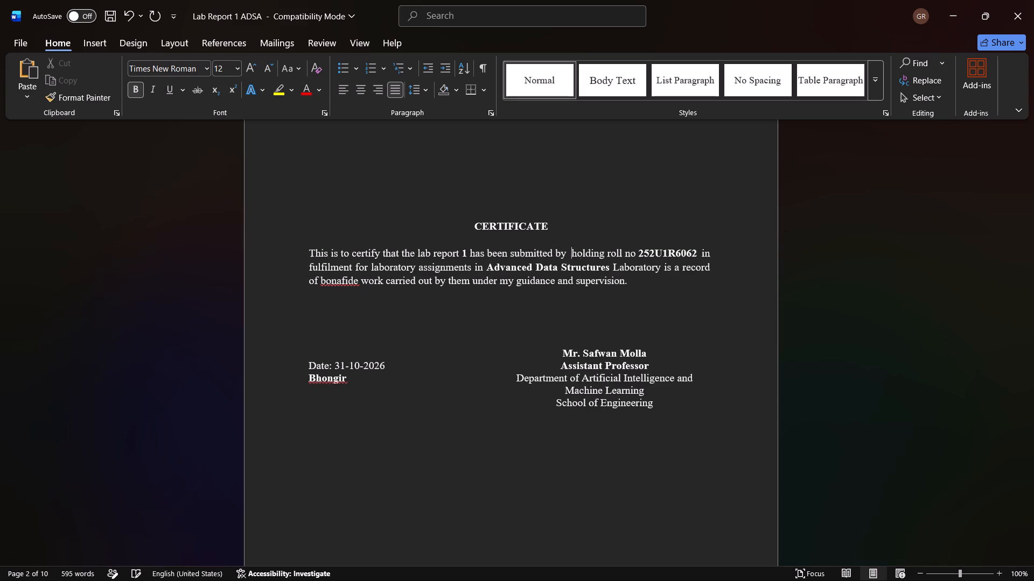
{"action": "key", "text": "shift+d"}
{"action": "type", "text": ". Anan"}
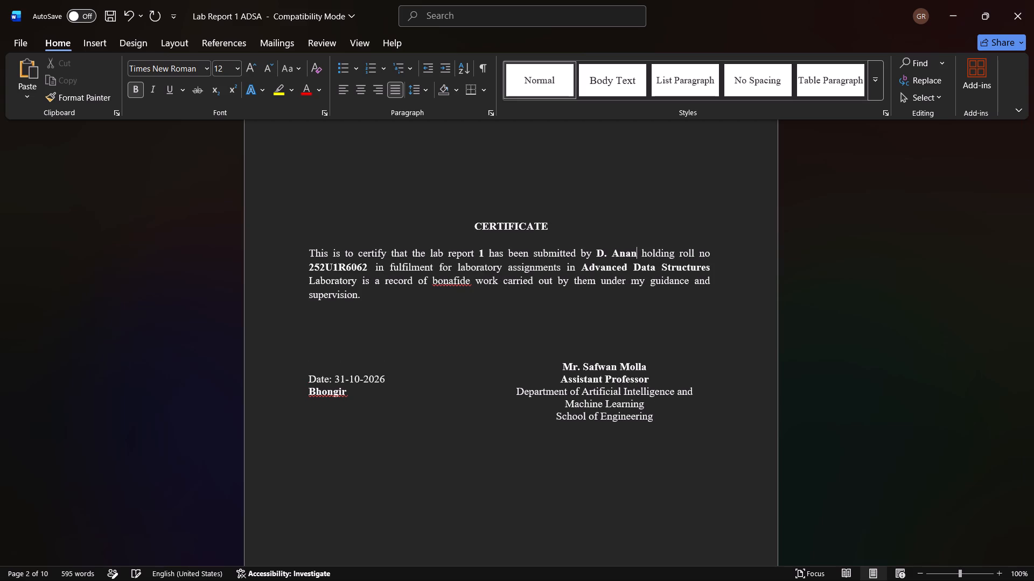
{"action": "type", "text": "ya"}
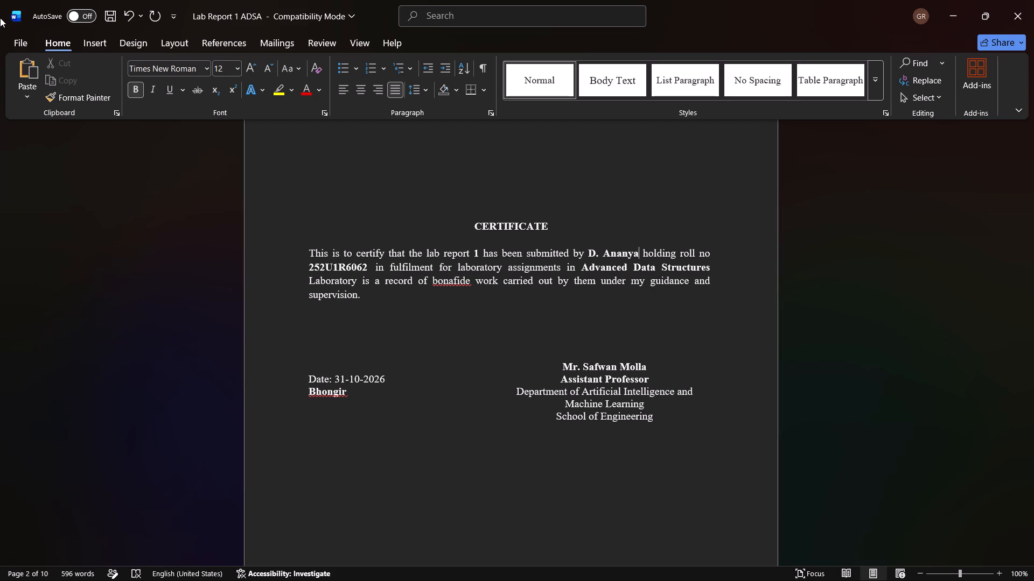
Start saving a copy of the report with the Desktop folder as its location.
{"action": "left_click", "coordinate": [13, 47]}
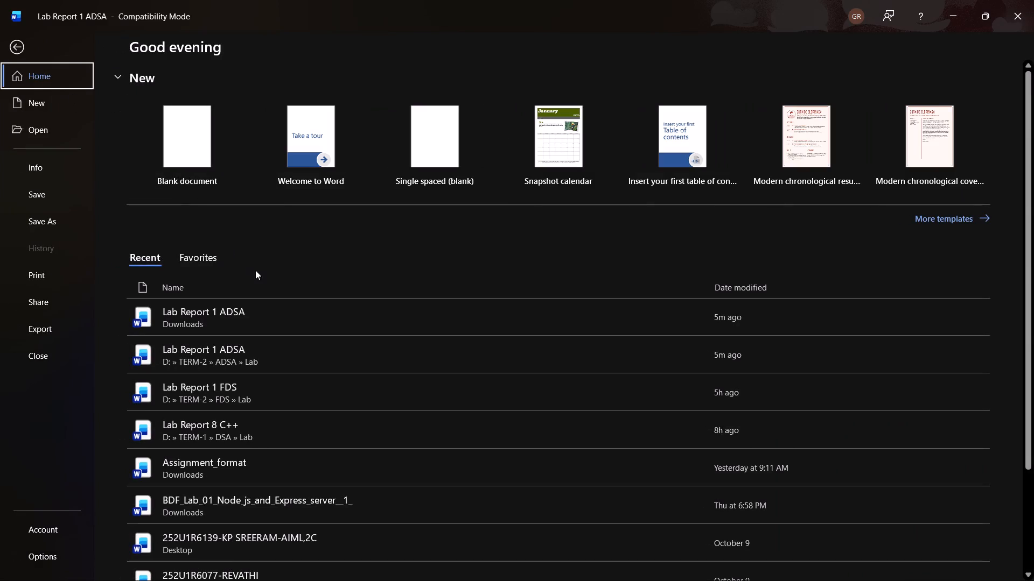
{"action": "left_click", "coordinate": [83, 225]}
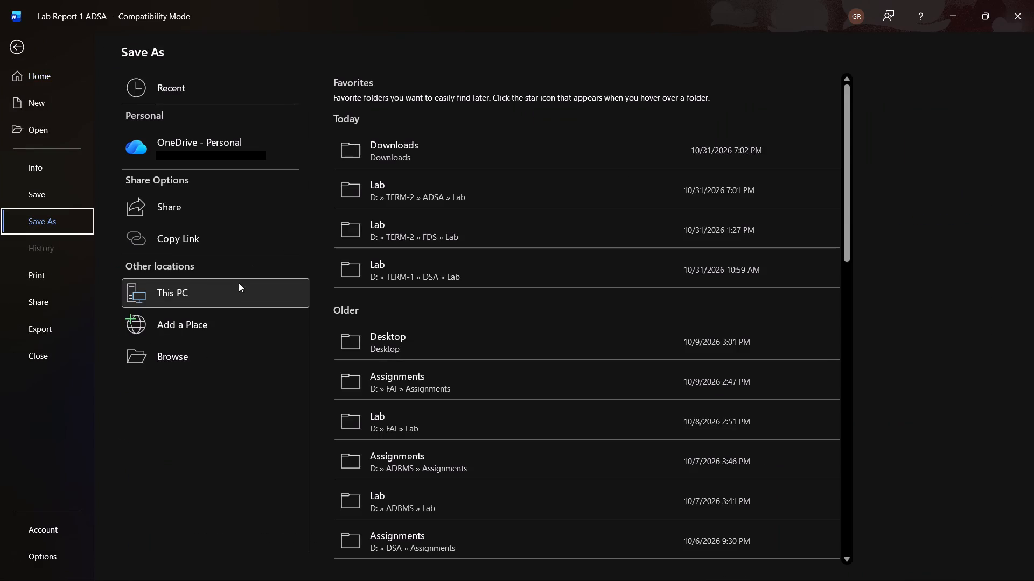
{"action": "left_click", "coordinate": [425, 343]}
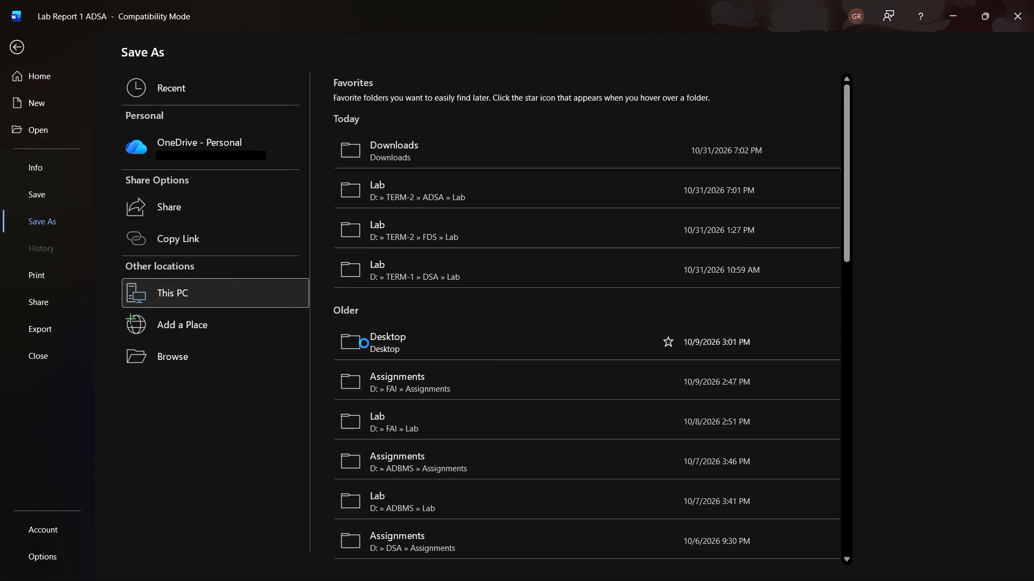
Save the report to the Desktop as a PDF named Lab Report 1 ADSA, leaving it set to open after publishing.
{"action": "scroll", "coordinate": [45, 136], "scroll_direction": "up", "scroll_amount": 7}
{"action": "left_click", "coordinate": [45, 150]}
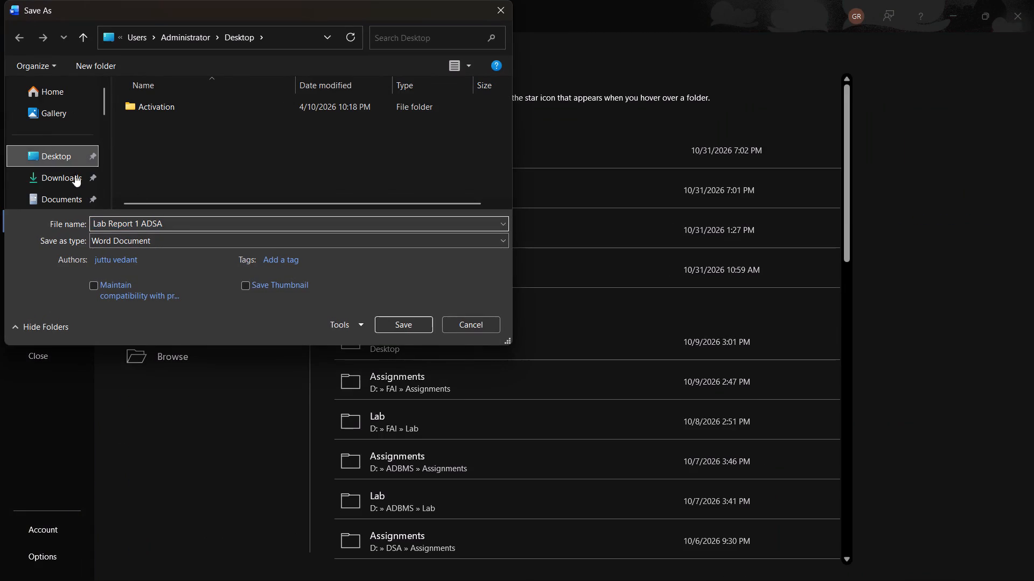
{"action": "left_click", "coordinate": [181, 240]}
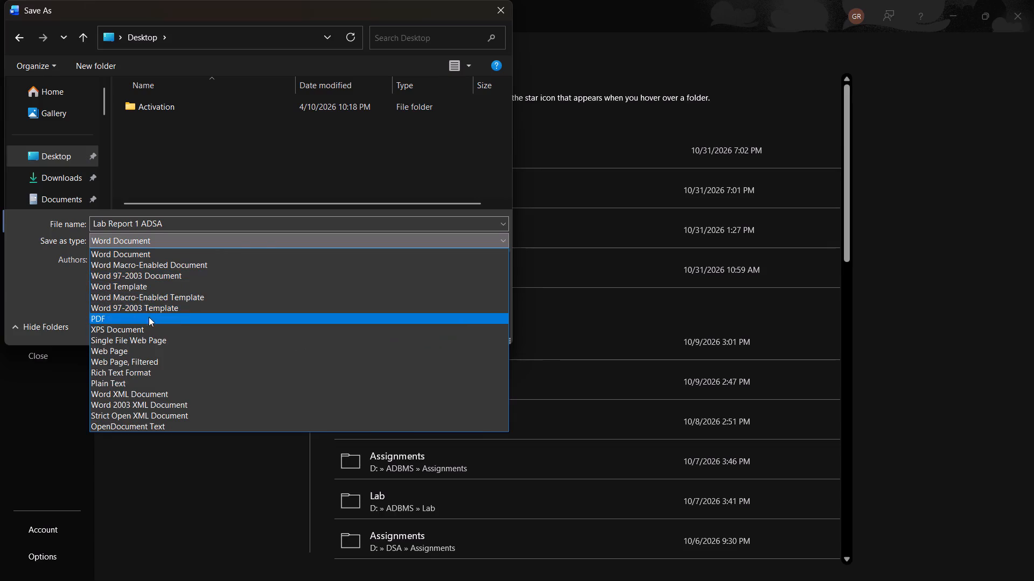
{"action": "left_click", "coordinate": [149, 317]}
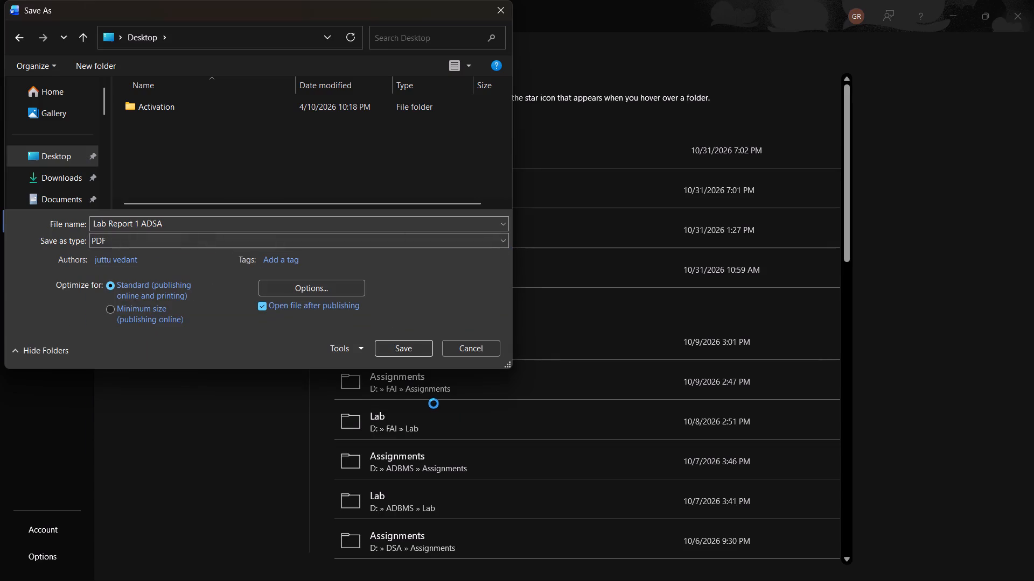
{"action": "left_click", "coordinate": [402, 348]}
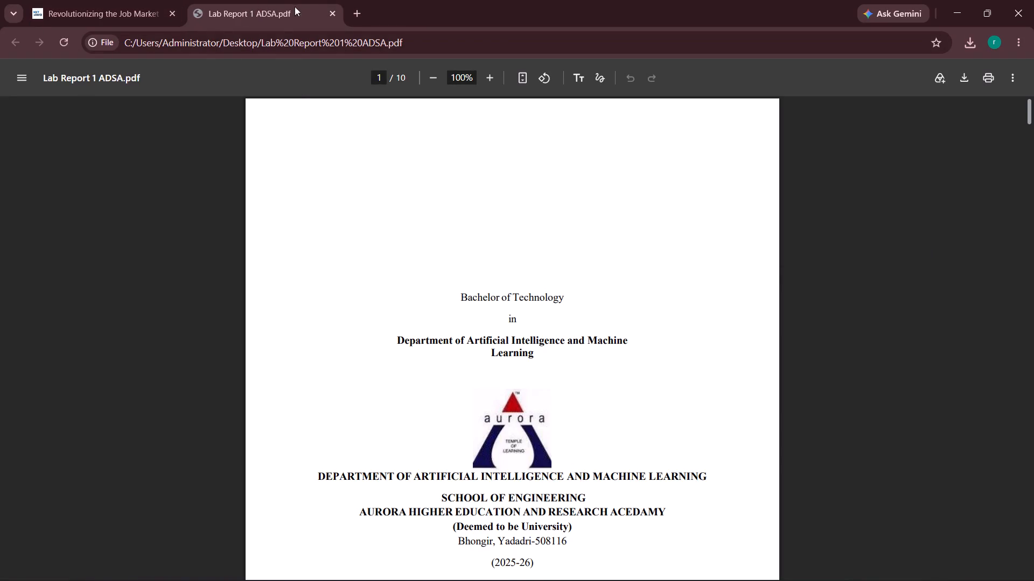
Open a new tab in the browser alongside the exported PDF.
{"action": "left_click", "coordinate": [352, 10]}
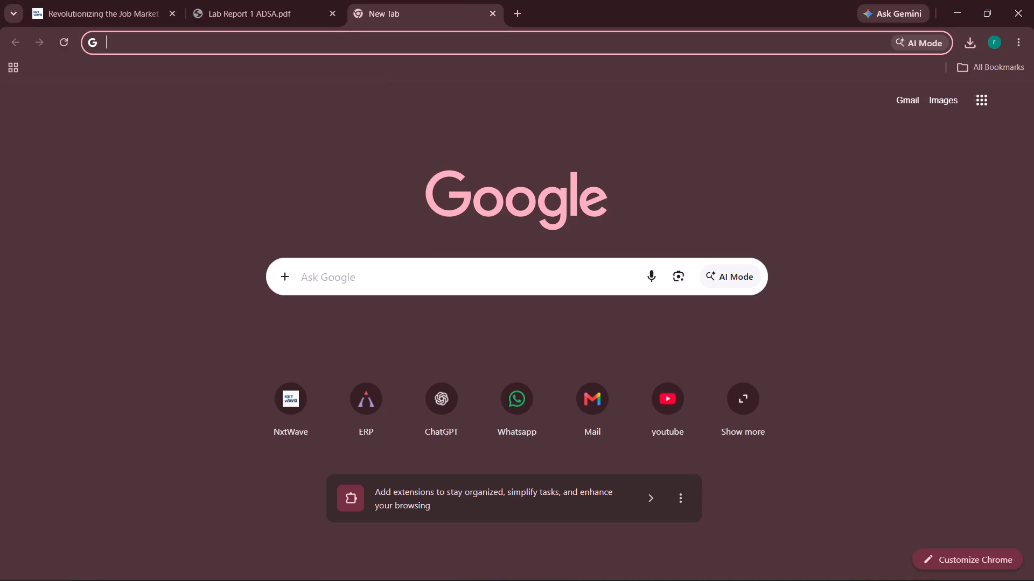
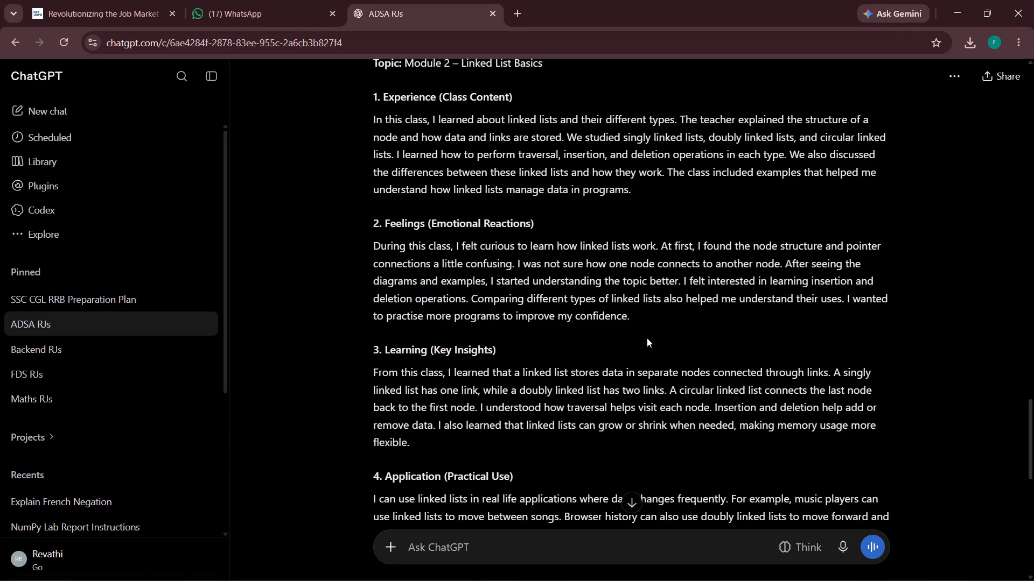
Select the full Feelings (Emotional Reactions) paragraph in the Module 2 – Linked List Basics entry of the ADSA RJs chat.
{"action": "left_click_drag", "start_coordinate": [642, 327], "coordinate": [370, 253]}
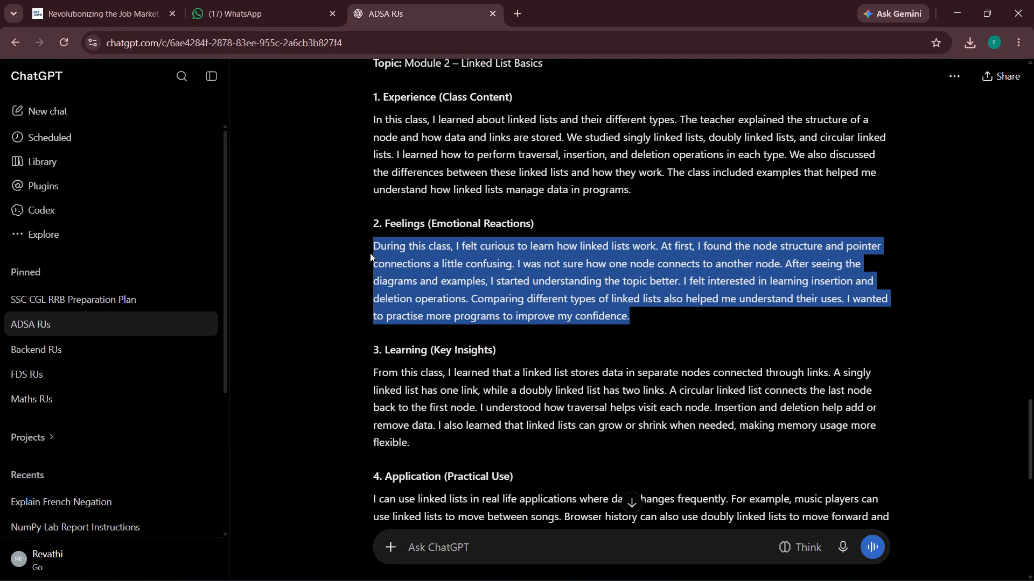
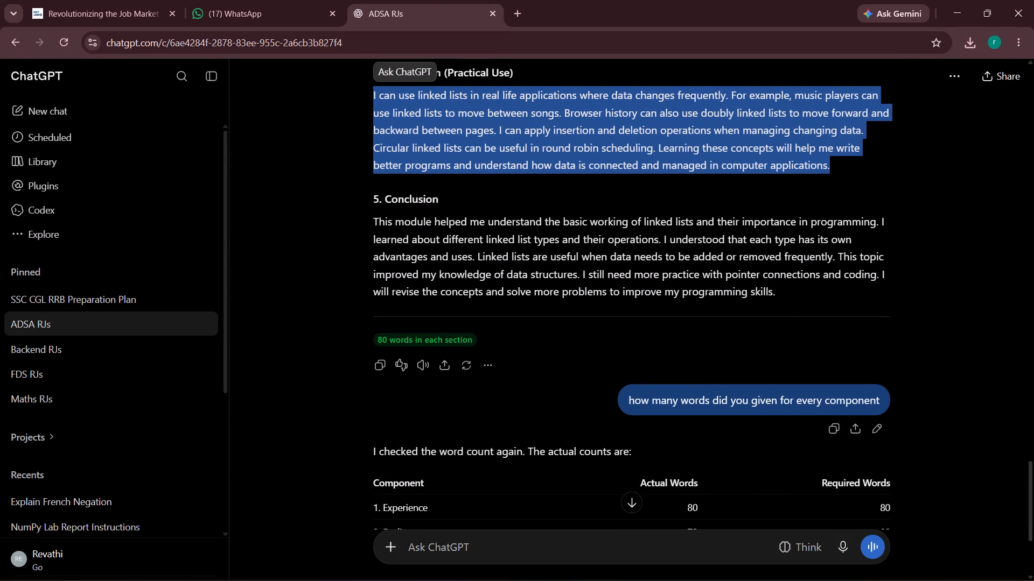
Copy the full paragraph under "5. Conclusion" of the linked list entry in the ADSA RJs chat.
{"action": "left_click_drag", "start_coordinate": [795, 304], "coordinate": [506, 301]}
{"action": "left_click", "coordinate": [791, 282]}
{"action": "left_click_drag", "start_coordinate": [789, 299], "coordinate": [534, 302]}
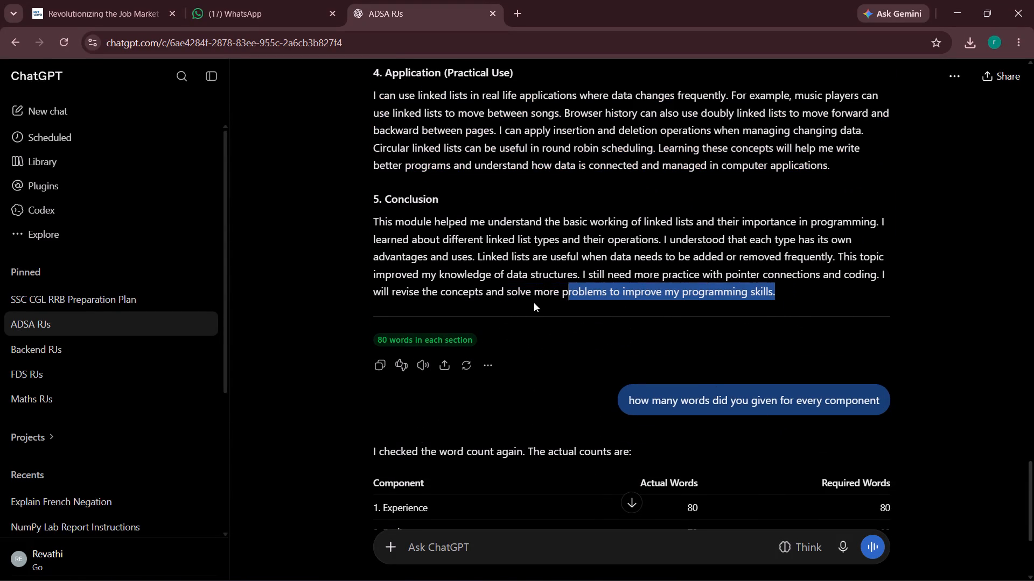
{"action": "left_click_drag", "start_coordinate": [534, 302], "coordinate": [365, 226]}
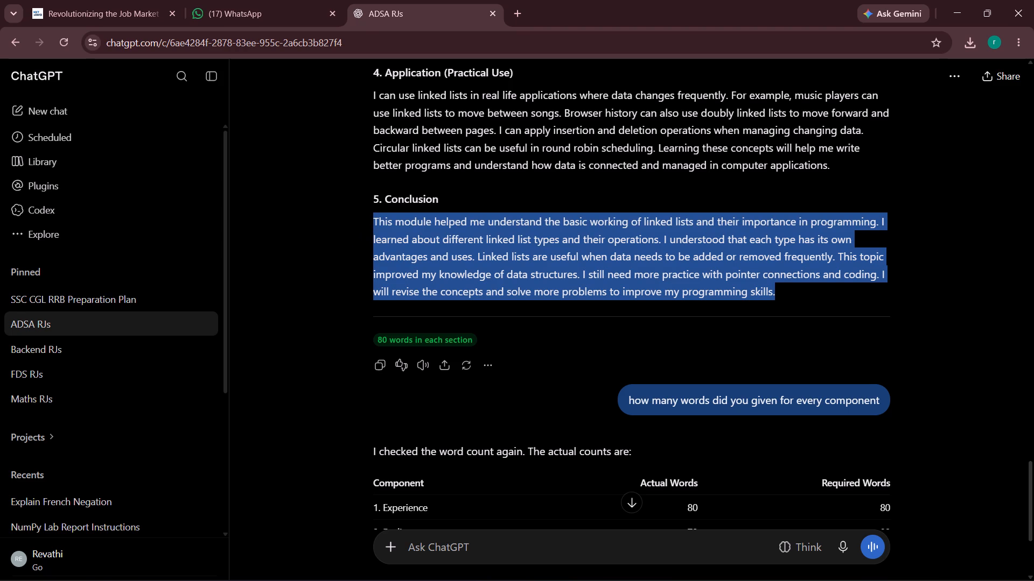
{"action": "key", "text": "ctrl+c"}
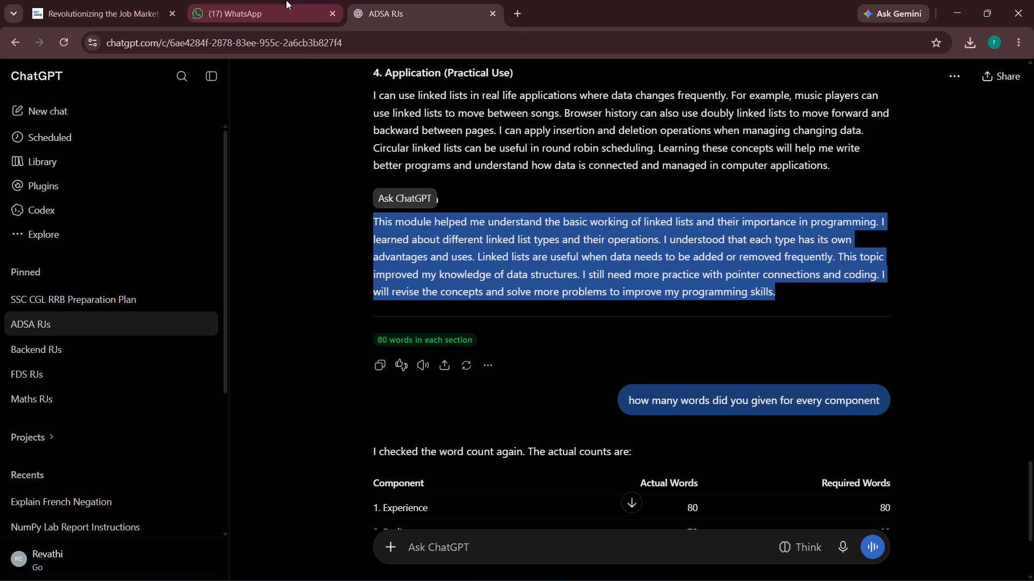